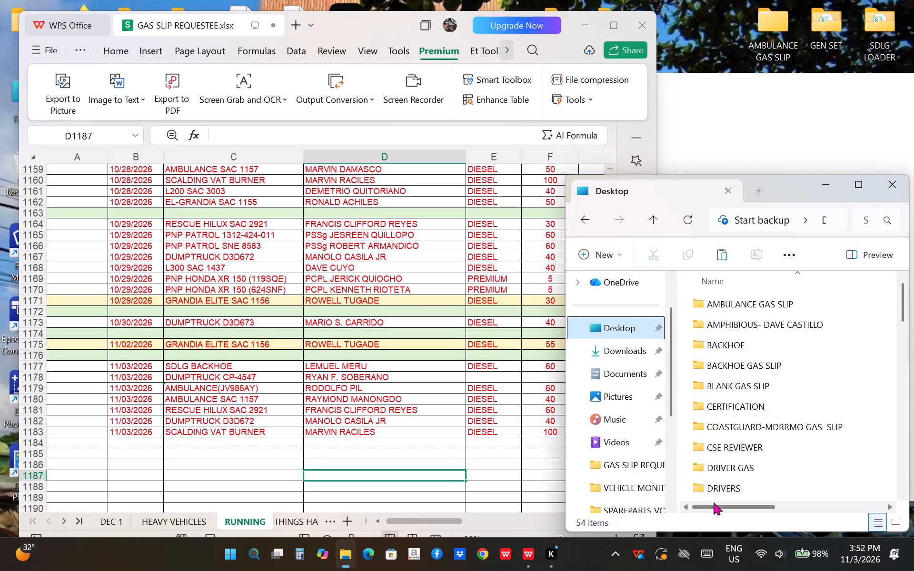
# Open the TRIP TICKET NUMBER workbook from the desktop's NUMBERED TRIP TICKETS folder and close the folder window.
pyautogui.scroll(-9, 778, 418)
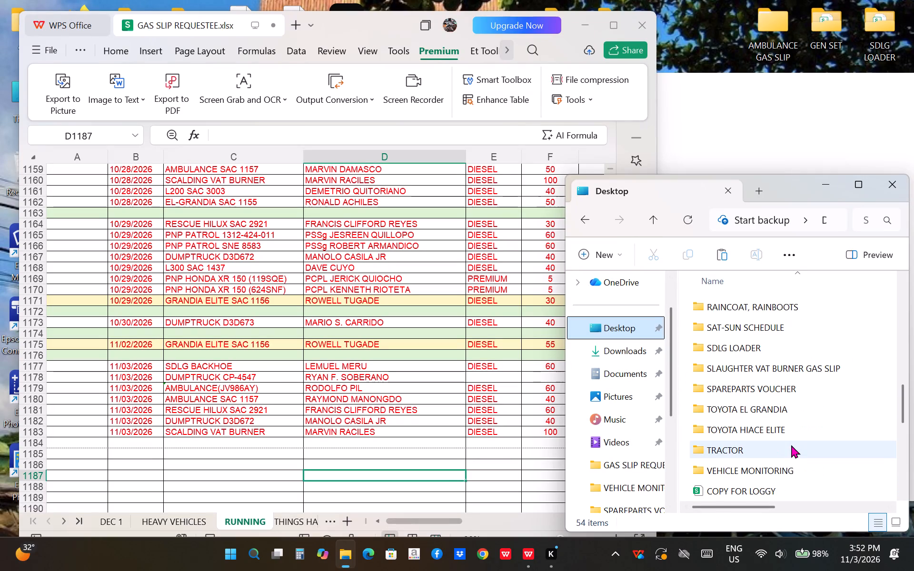
pyautogui.scroll(-1, 796, 428)
pyautogui.doubleClick(785, 409)
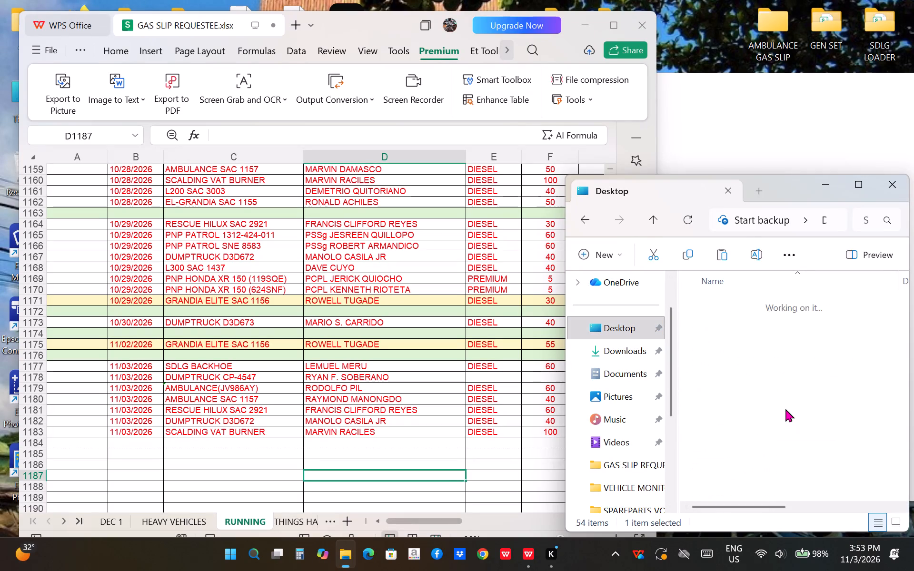
pyautogui.doubleClick(762, 304)
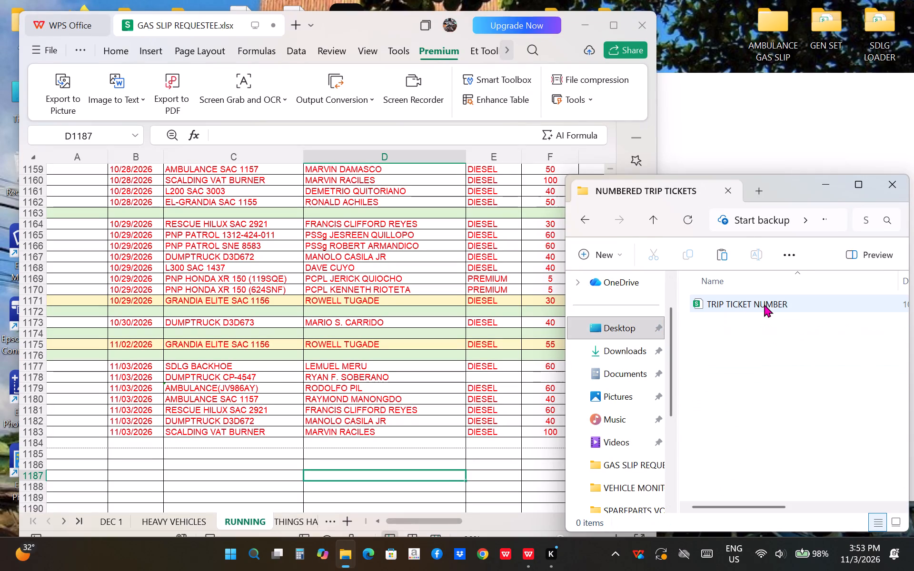
pyautogui.doubleClick(764, 304)
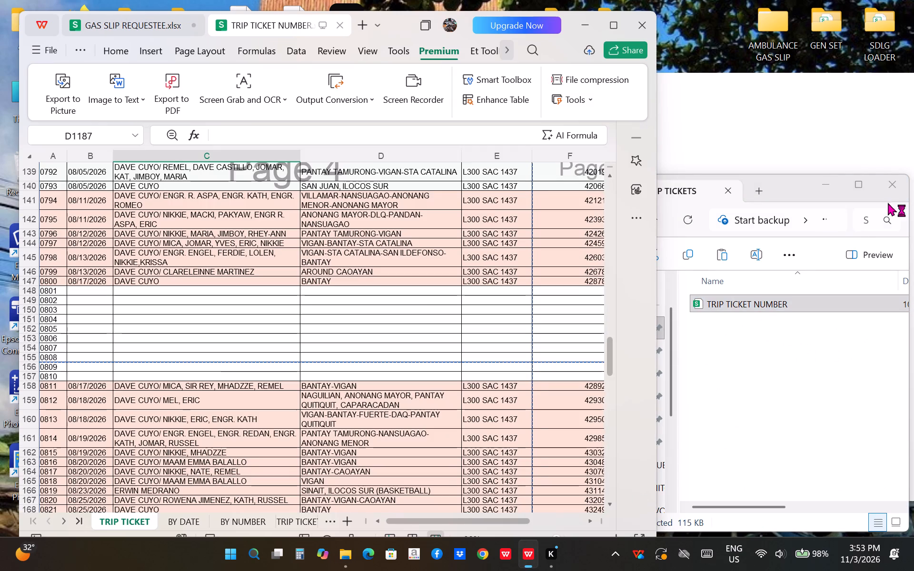
pyautogui.click(899, 177)
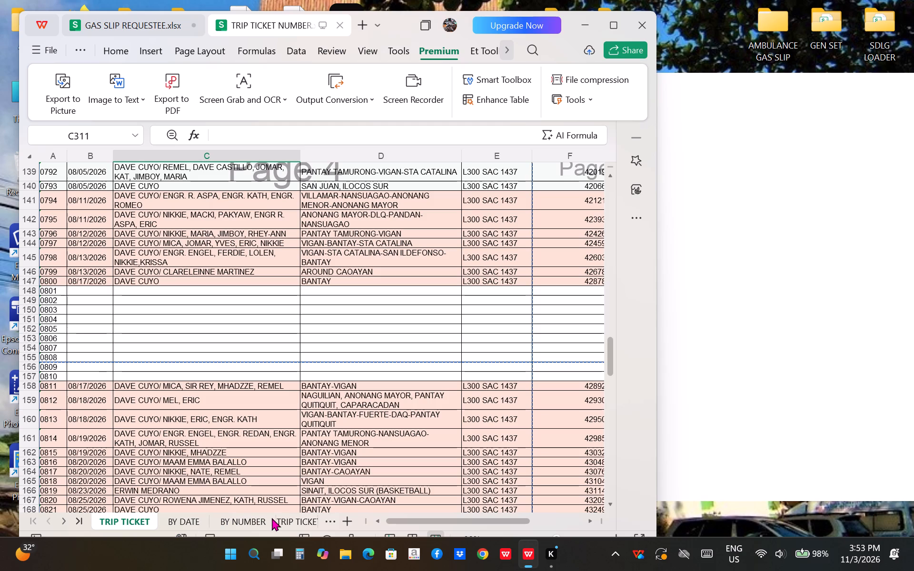
# Look at the BY NUMBER sheet, then return to the TRIP TICKET sheet.
pyautogui.click(240, 520)
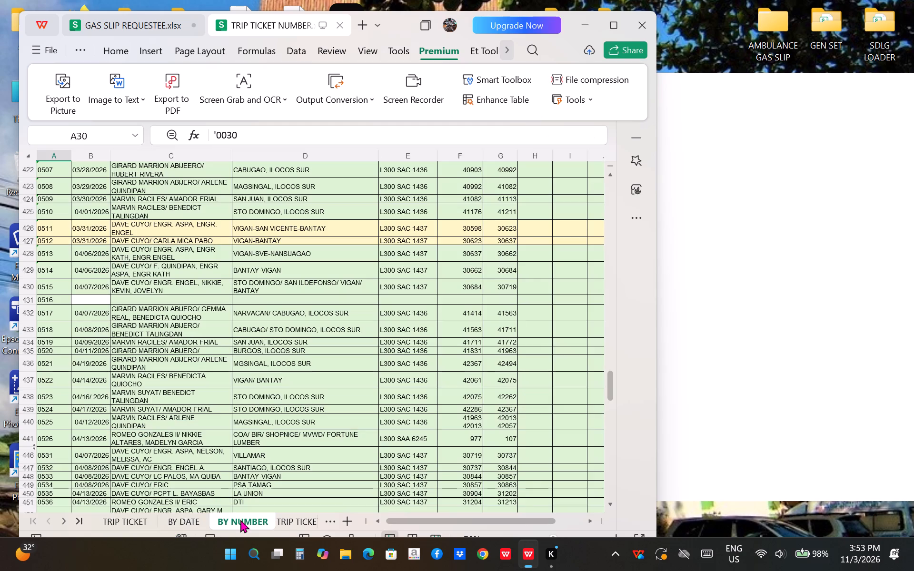
pyautogui.click(122, 519)
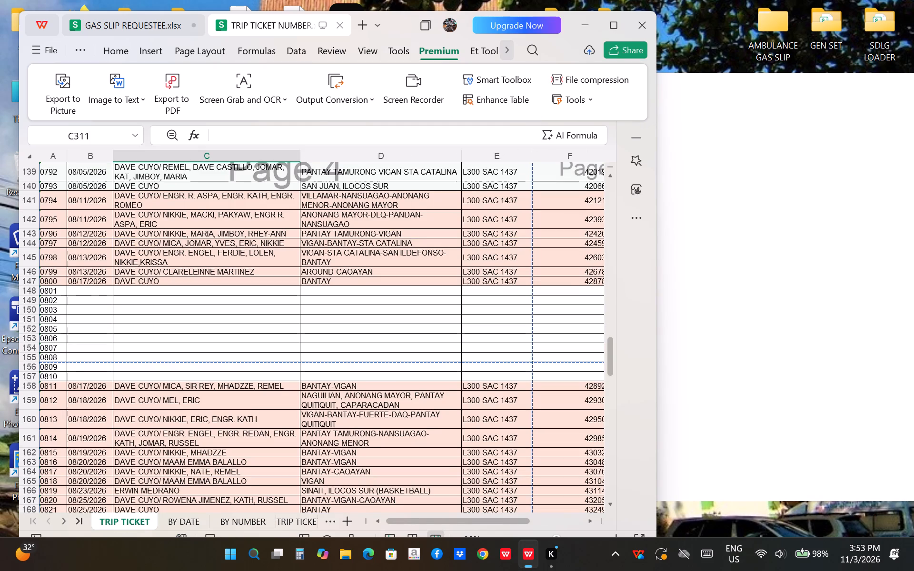
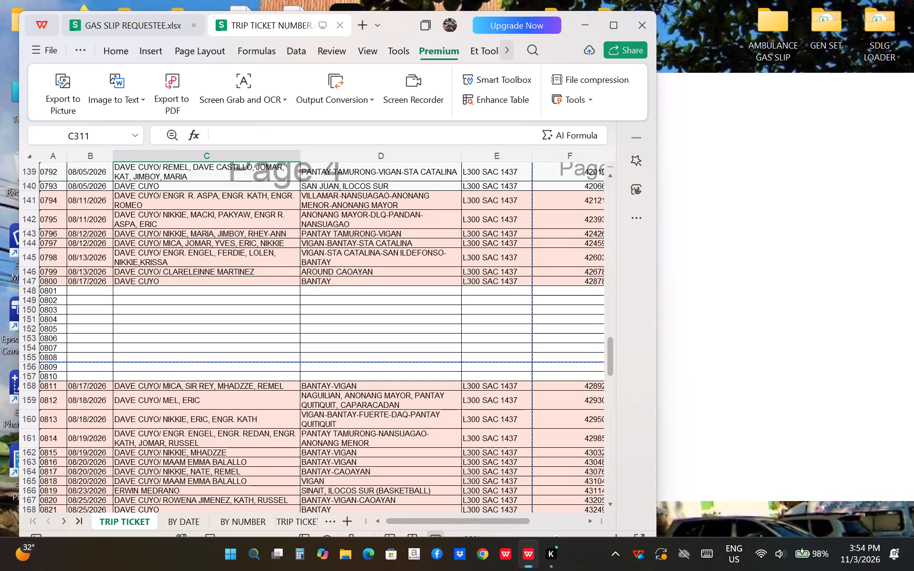
# Copy the date 10/20/2026 from ticket 0890 into the date cell of ticket 0891.
pyautogui.scroll(-18, 99, 315)
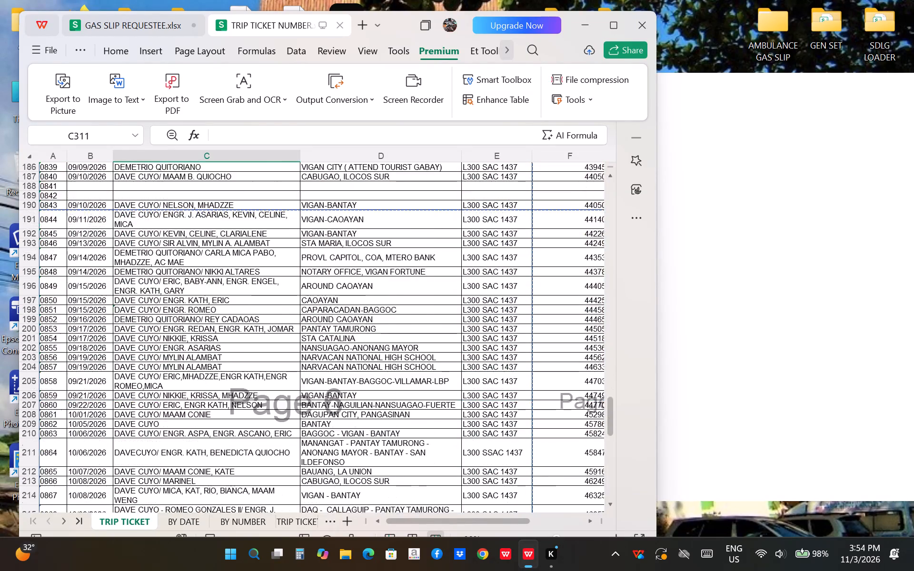
pyautogui.scroll(-9, 100, 338)
pyautogui.scroll(1, 100, 348)
pyautogui.scroll(-7, 100, 348)
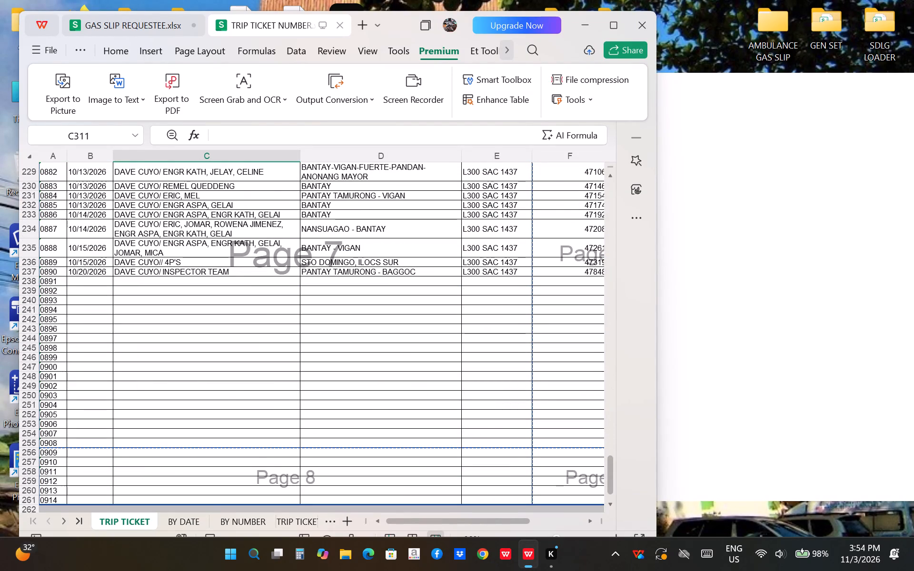
pyautogui.click(92, 277)
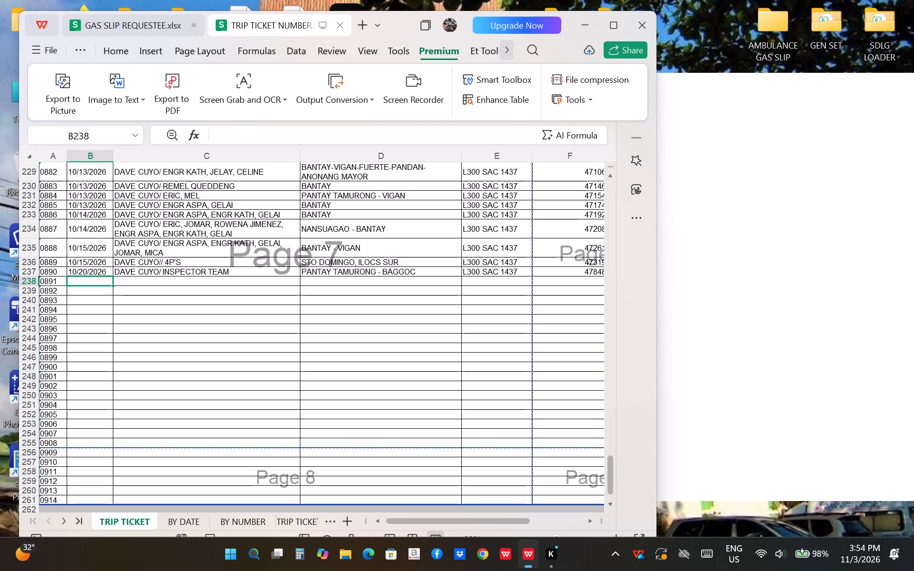
pyautogui.click(108, 275)
pyautogui.hotkey('ctrl', 'c')
pyautogui.click(107, 278)
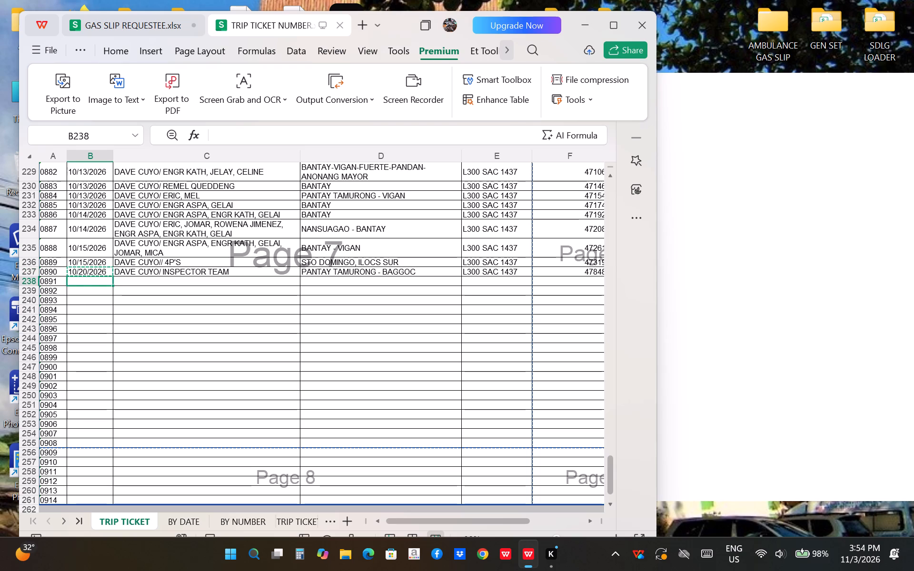
pyautogui.press('Return')
pyautogui.press('Right')
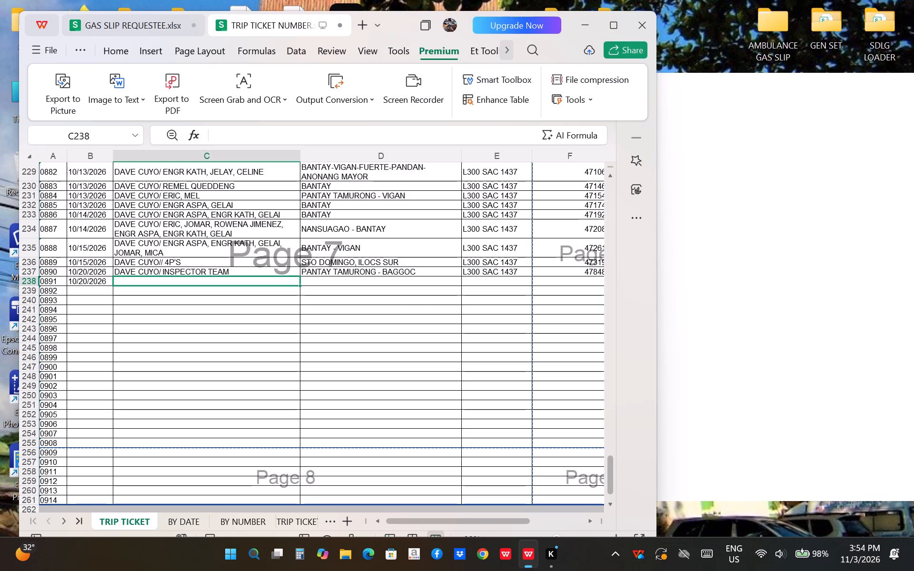
# Enter the driver's name followed by the two passengers' names for ticket 0891 in column C.
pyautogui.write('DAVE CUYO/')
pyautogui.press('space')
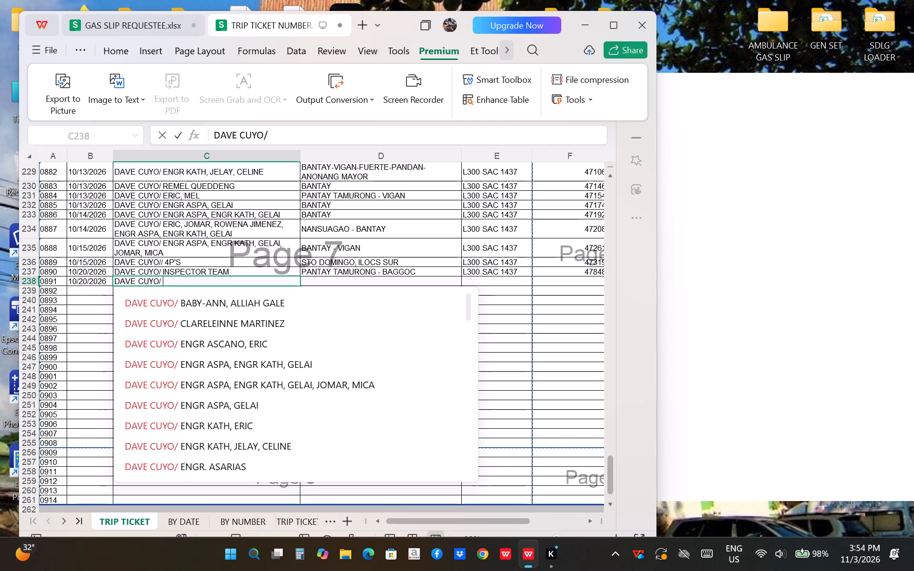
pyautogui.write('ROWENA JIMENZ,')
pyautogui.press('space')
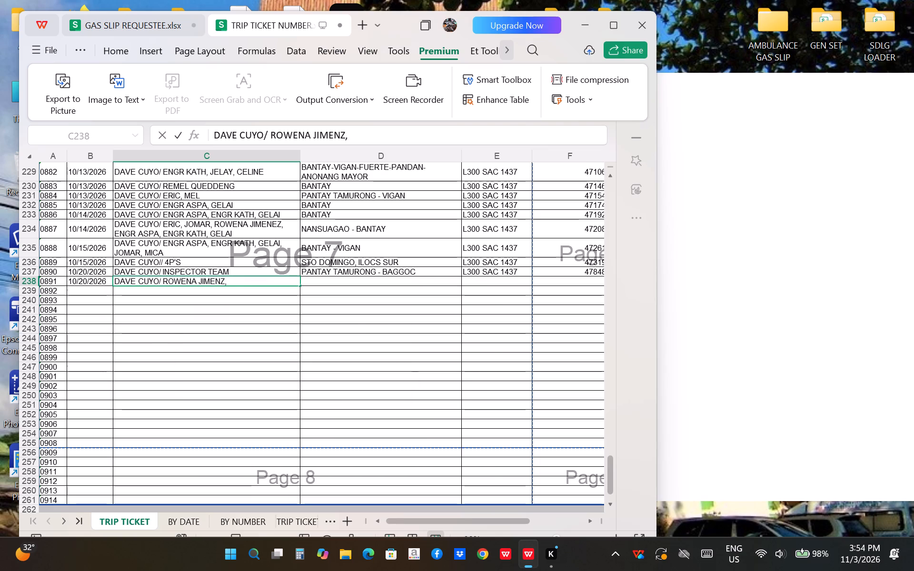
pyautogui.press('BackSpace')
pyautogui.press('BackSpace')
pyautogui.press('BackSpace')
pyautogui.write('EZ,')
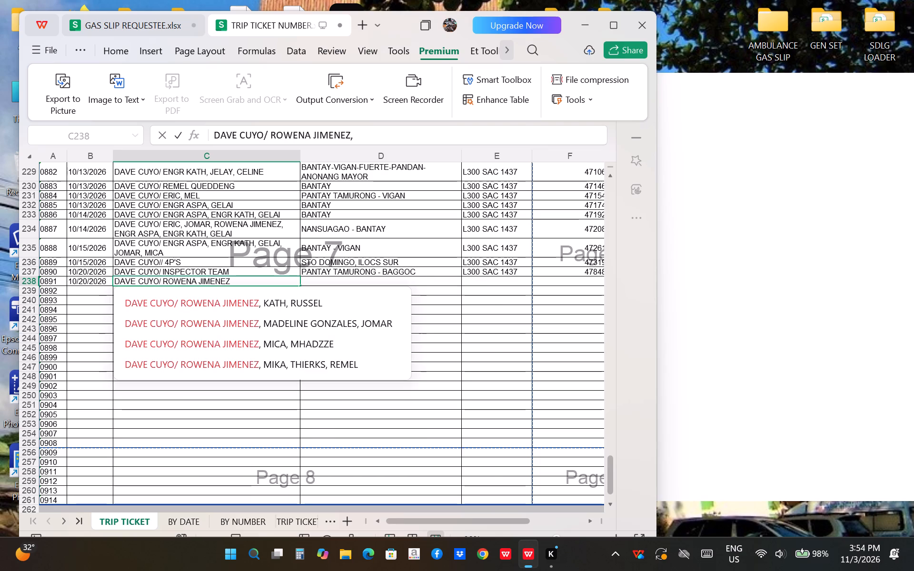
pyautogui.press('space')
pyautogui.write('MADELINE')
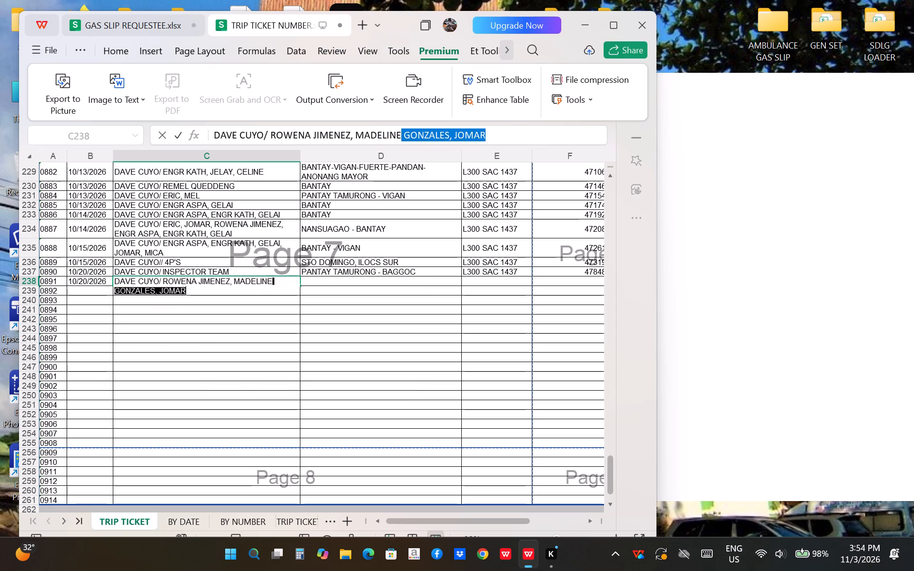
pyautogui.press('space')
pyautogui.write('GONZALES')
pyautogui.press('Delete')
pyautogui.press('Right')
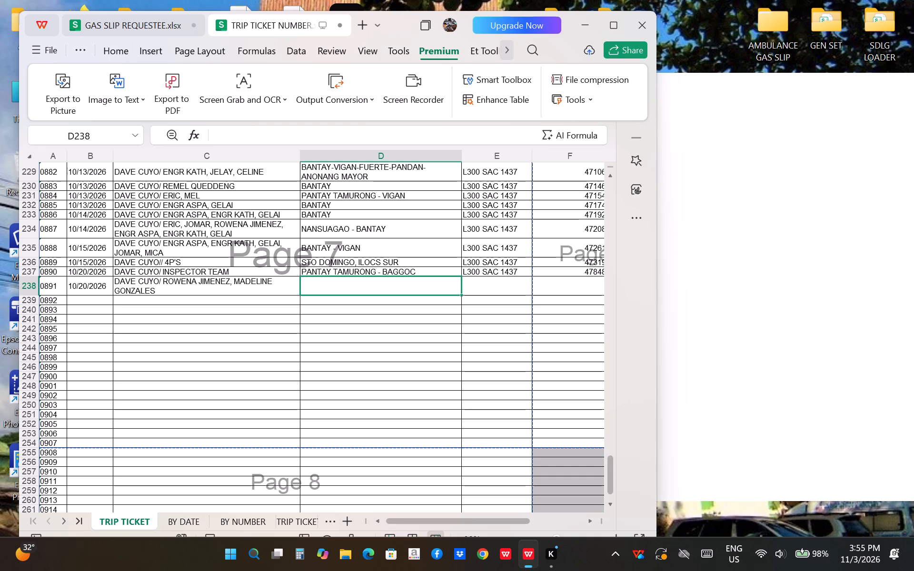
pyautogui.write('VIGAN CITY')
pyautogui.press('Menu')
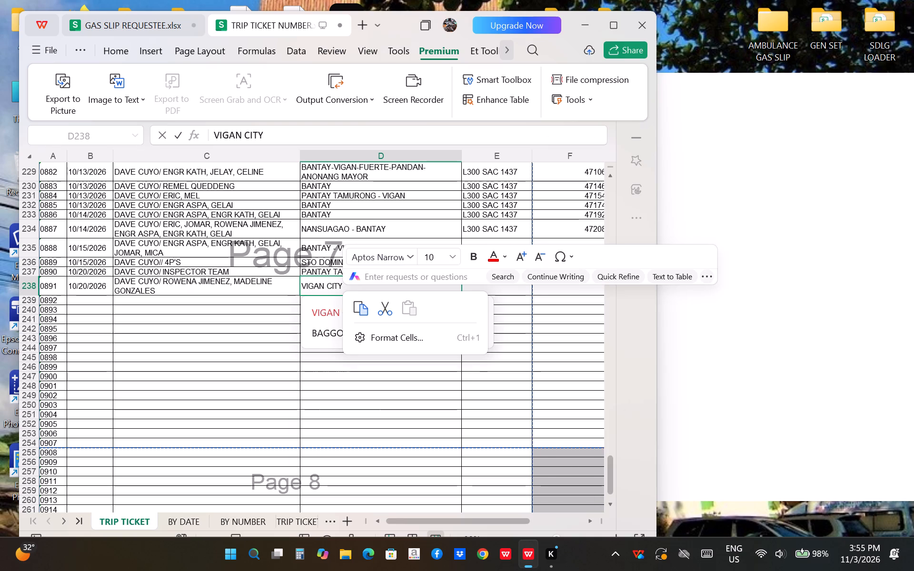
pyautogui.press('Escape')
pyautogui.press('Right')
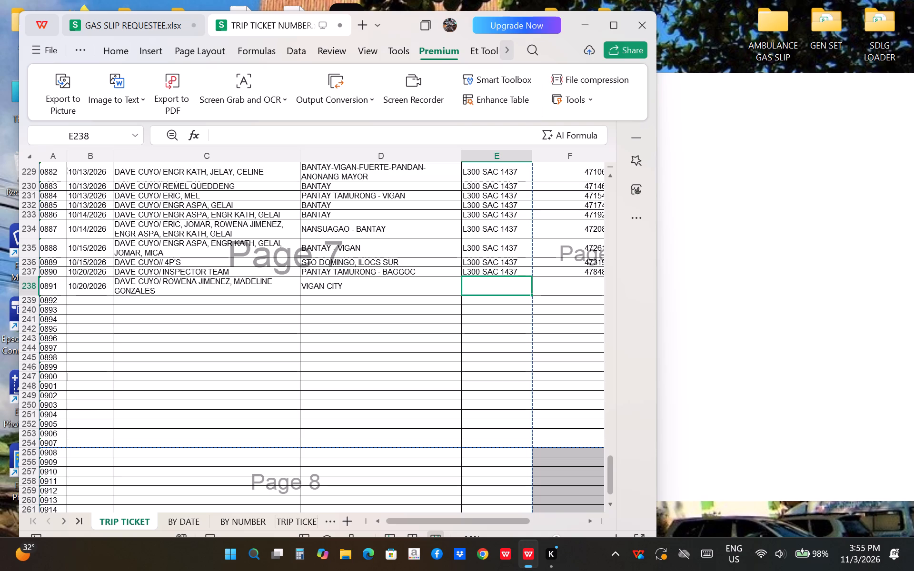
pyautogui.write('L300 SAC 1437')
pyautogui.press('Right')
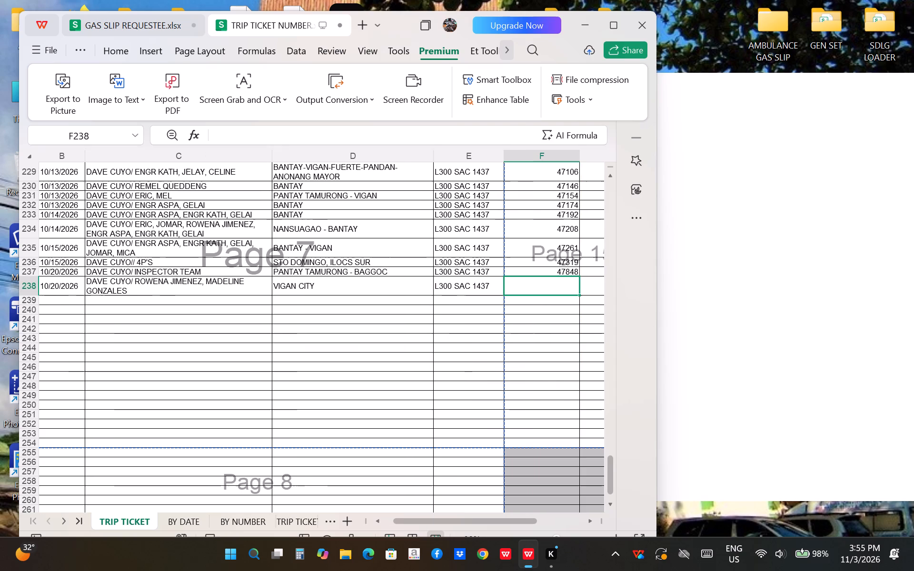
# Fill in the readings for ticket 0891 with 47890 in column F and 47903 in column G.
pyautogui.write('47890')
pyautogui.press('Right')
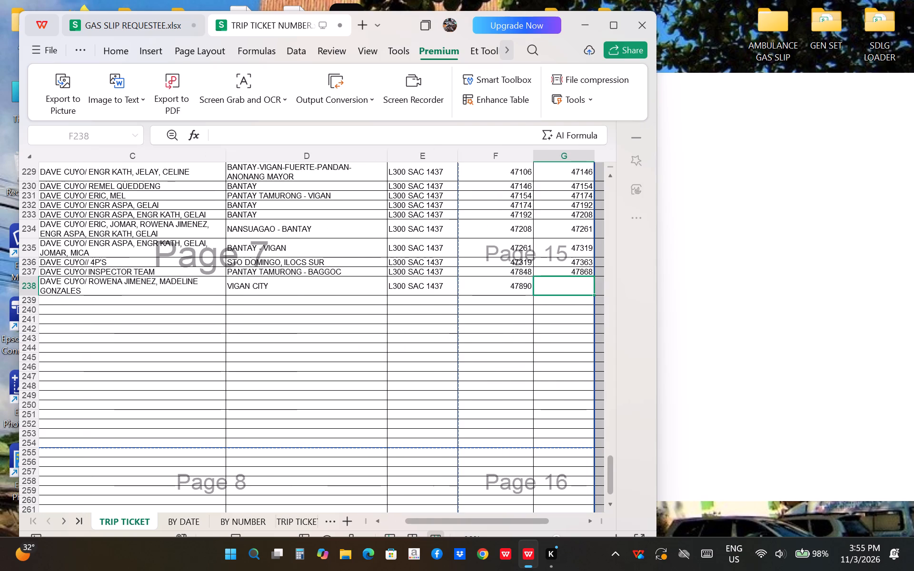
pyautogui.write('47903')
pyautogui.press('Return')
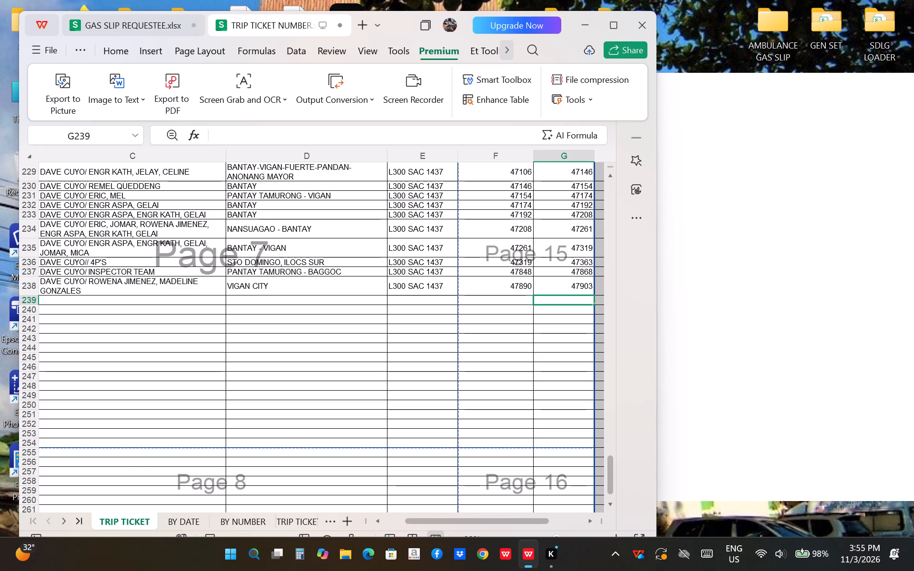
# Start ticket 0892 with the date 10/21/2026 and the driver's and passenger's names separated by a slash.
pyautogui.moveTo(441, 521); pyautogui.dragTo(322, 516)
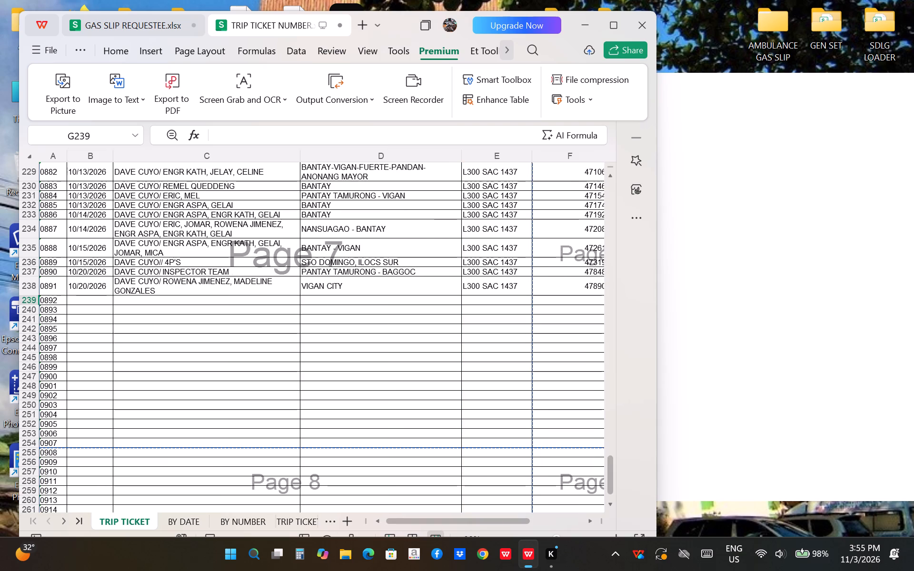
pyautogui.click(82, 298)
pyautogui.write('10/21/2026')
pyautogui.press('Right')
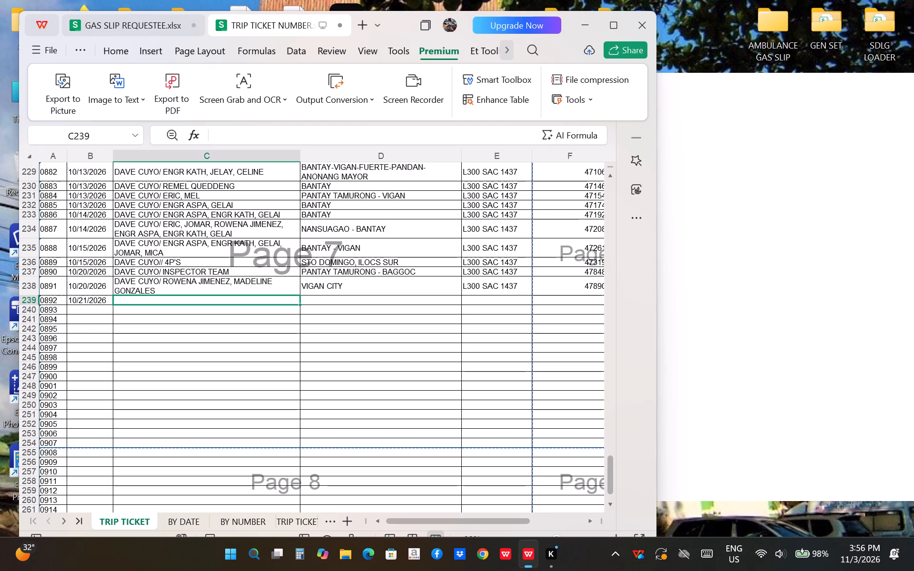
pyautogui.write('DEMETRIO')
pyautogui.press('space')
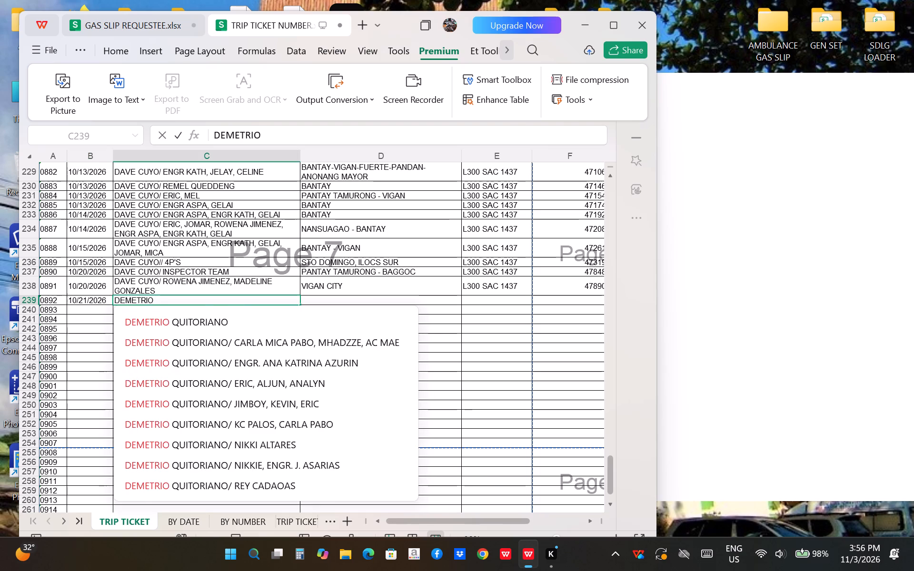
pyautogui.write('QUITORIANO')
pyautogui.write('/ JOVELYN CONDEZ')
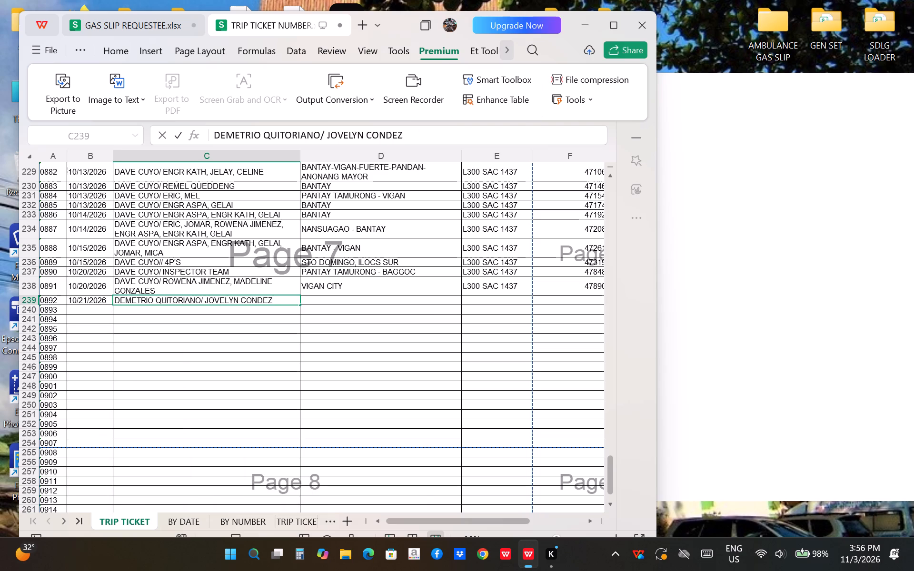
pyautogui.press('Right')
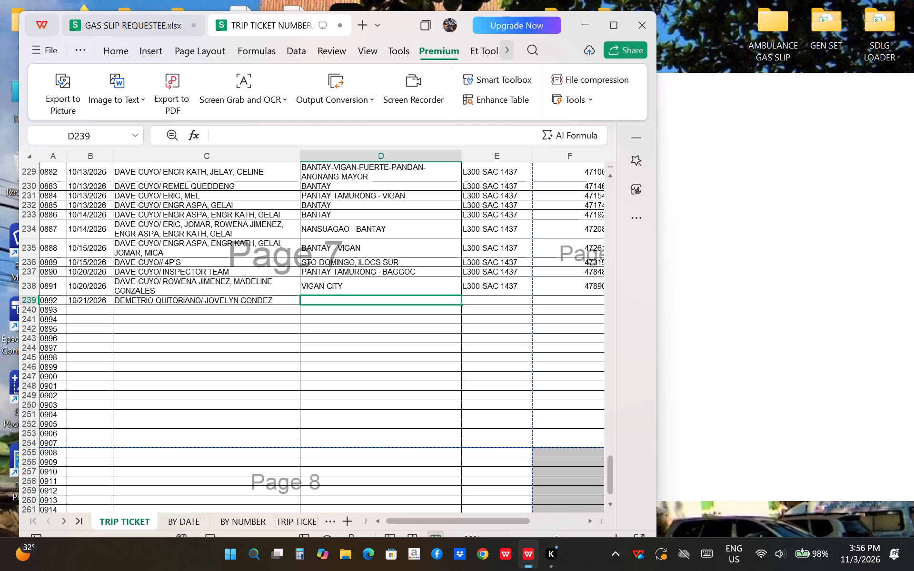
# Enter "D.A.Q., - NANSUAGAO - P.O.O. - DSWD" as the destination for ticket 0892.
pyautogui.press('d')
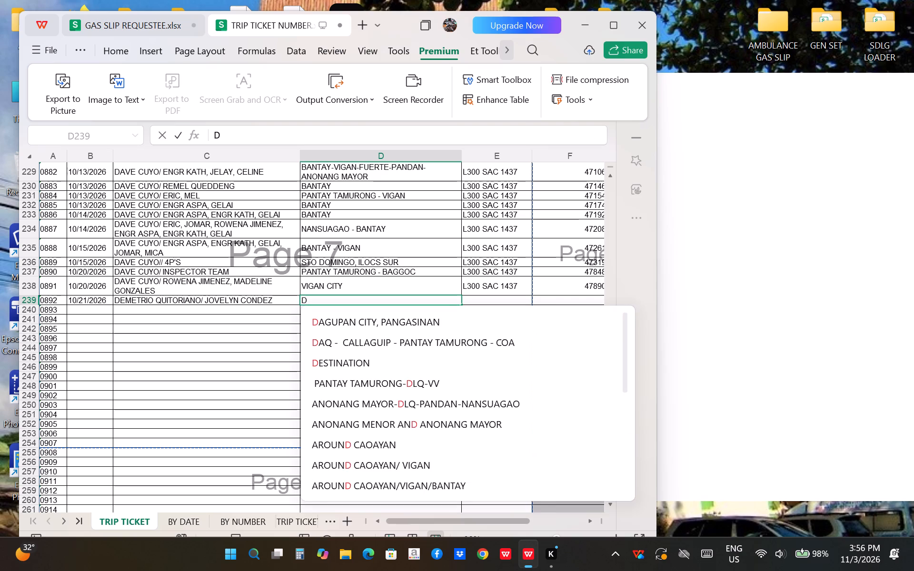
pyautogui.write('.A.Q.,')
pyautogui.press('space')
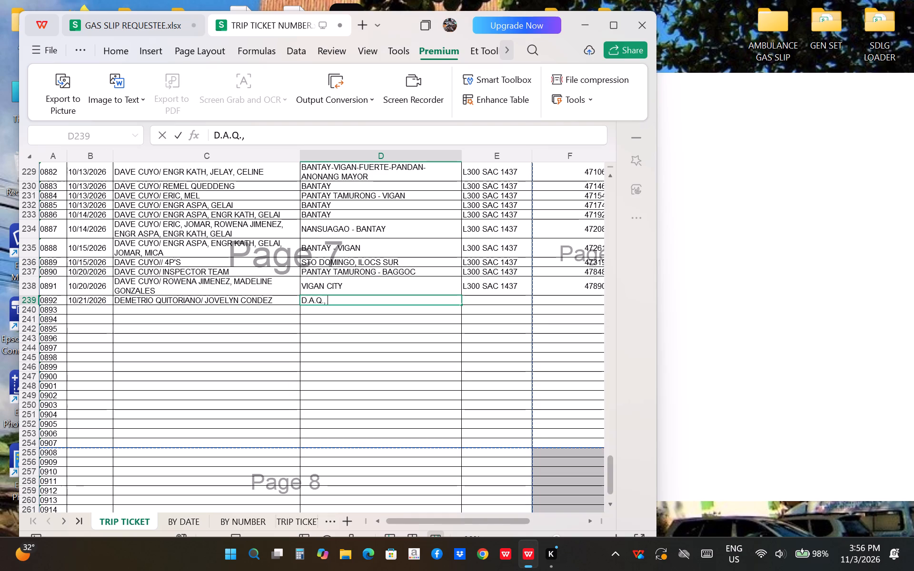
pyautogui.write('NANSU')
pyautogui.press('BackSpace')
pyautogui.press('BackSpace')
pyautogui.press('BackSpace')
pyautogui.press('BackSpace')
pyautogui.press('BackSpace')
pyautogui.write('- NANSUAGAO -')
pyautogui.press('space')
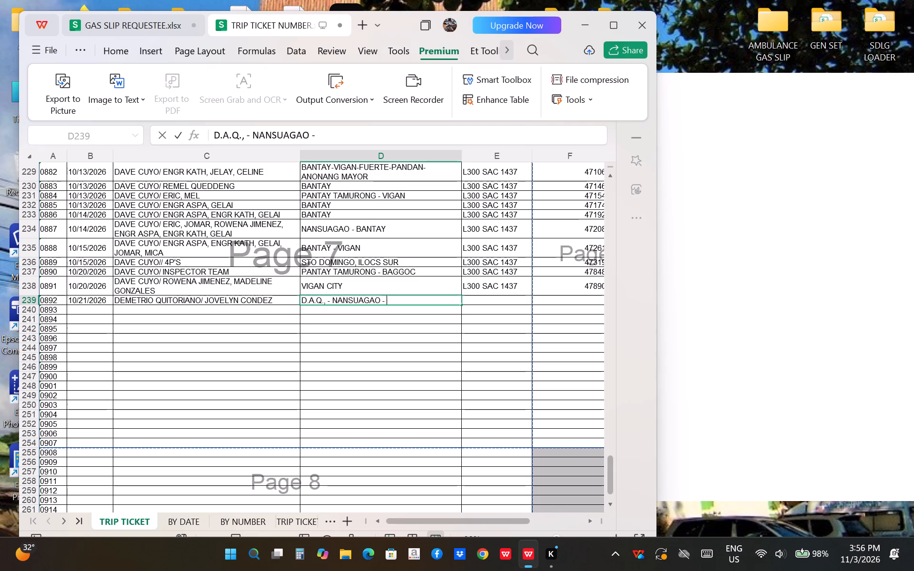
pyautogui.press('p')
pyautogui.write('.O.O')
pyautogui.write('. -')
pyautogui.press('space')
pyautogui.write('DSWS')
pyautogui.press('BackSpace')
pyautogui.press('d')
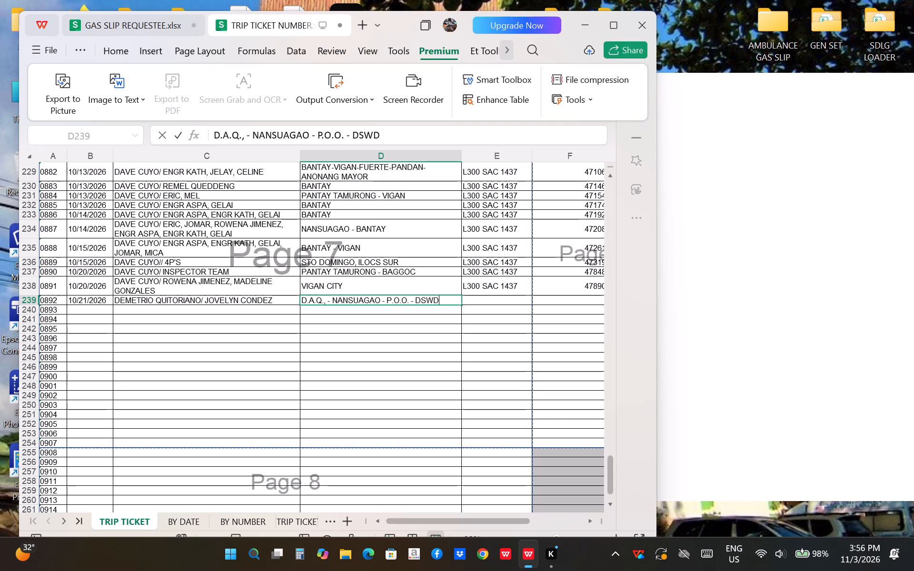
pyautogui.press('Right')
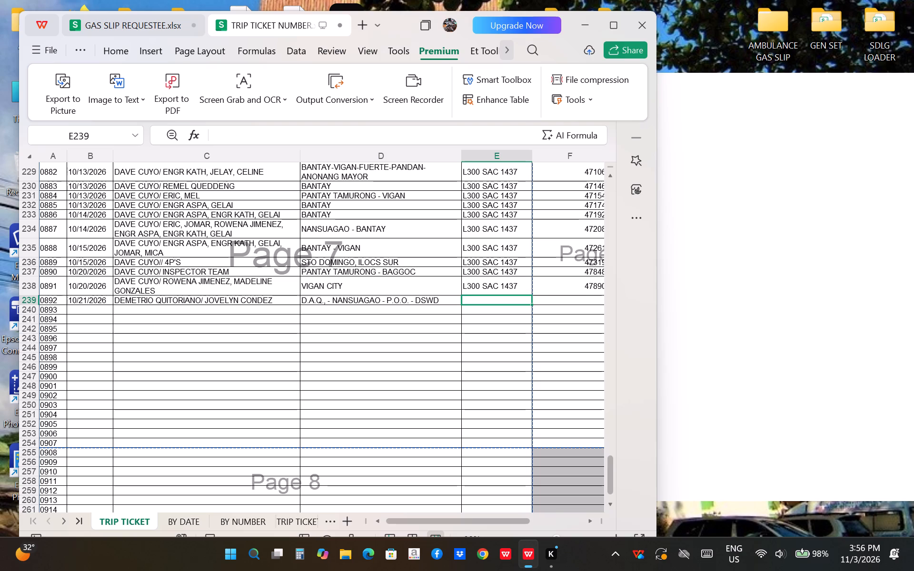
# Extend ticket 0892's destination to "D.A.Q., - NANSUAGAO, CAOAYAN - P.O.O. - DSWD, SAN ILDEFONSO".
pyautogui.click(416, 303)
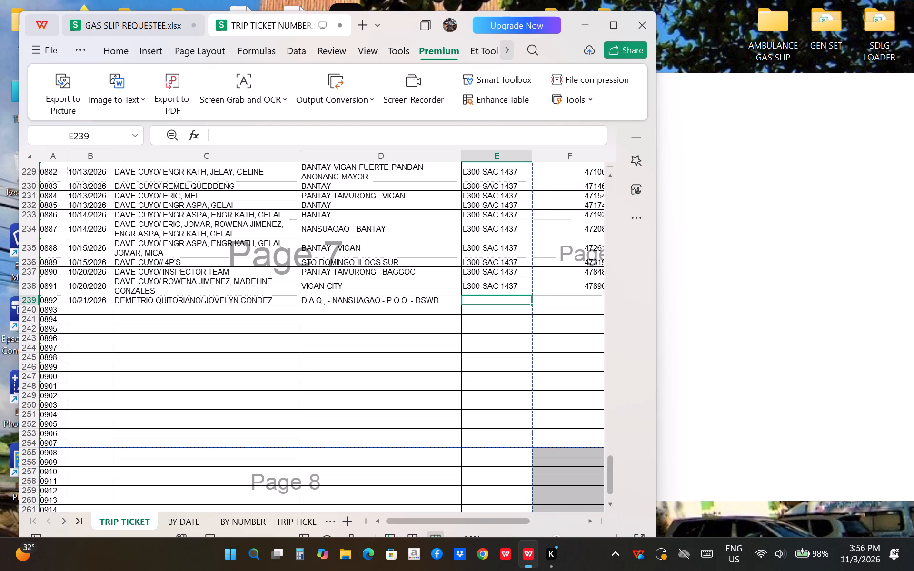
pyautogui.click(437, 296)
pyautogui.doubleClick(441, 299)
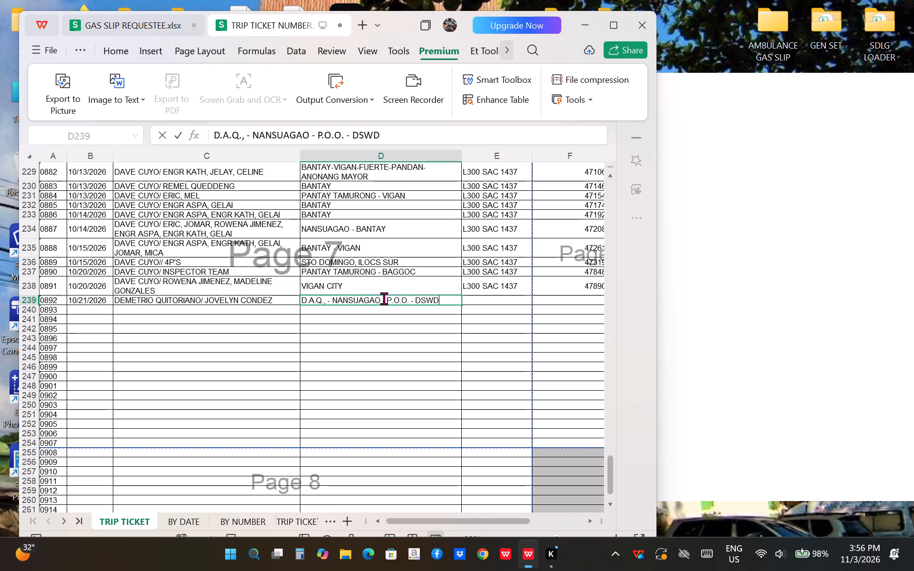
pyautogui.click(382, 301)
pyautogui.press('Left')
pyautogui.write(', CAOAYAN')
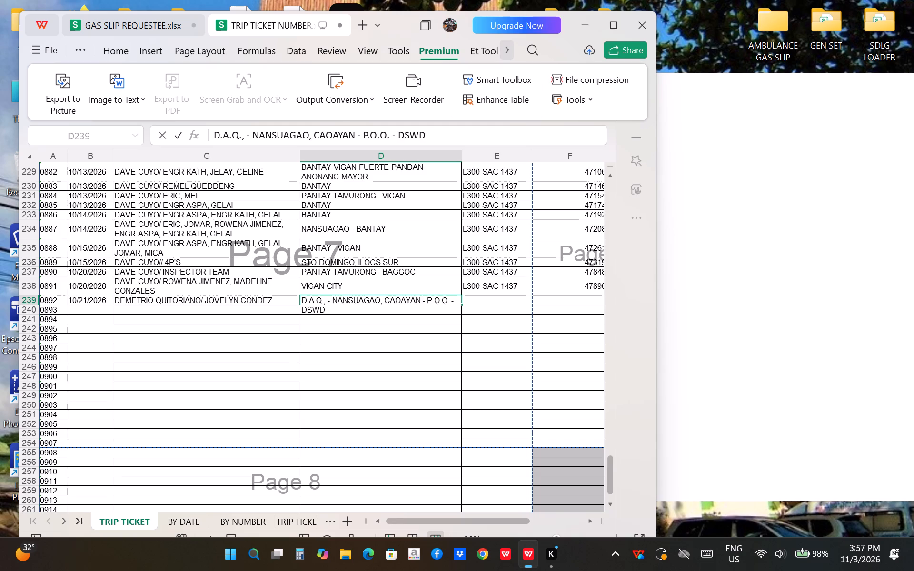
pyautogui.click(351, 309)
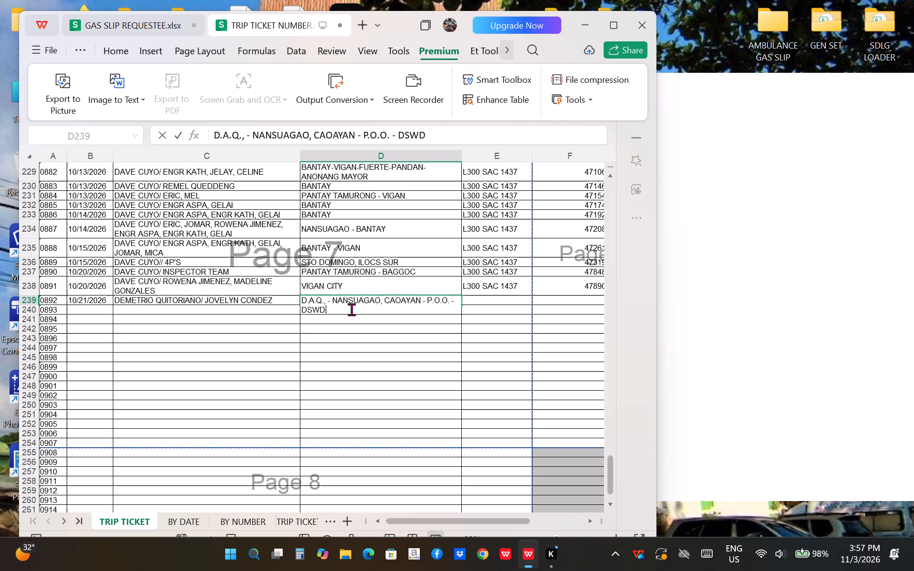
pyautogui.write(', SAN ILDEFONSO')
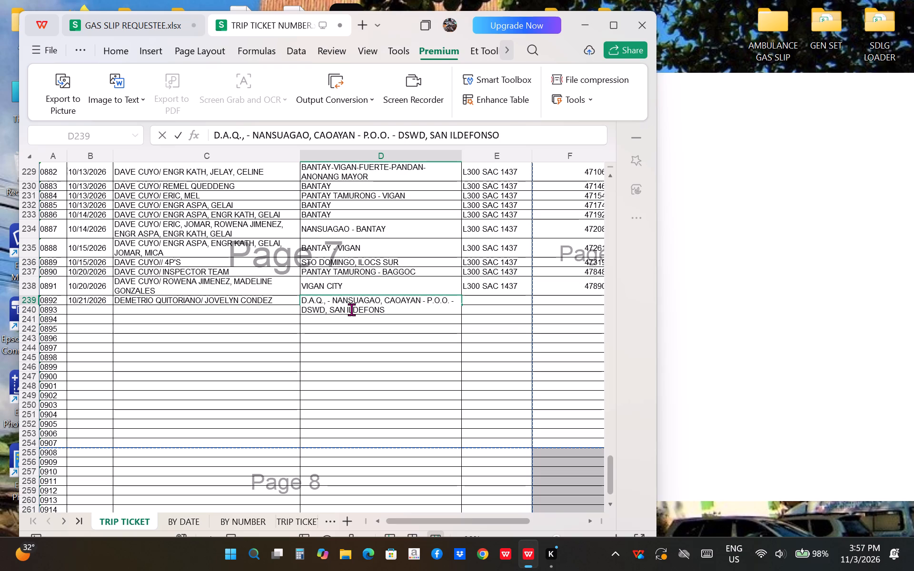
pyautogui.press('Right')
pyautogui.click(488, 300)
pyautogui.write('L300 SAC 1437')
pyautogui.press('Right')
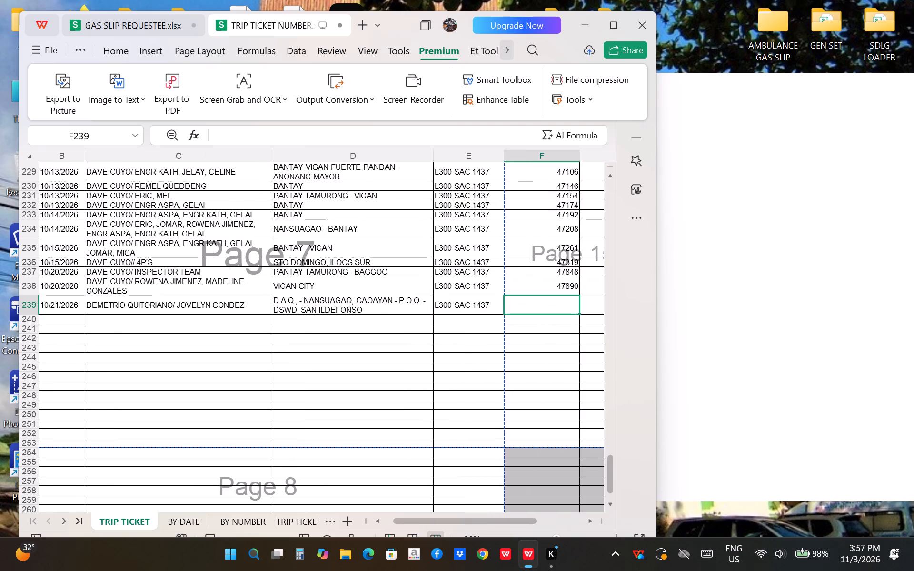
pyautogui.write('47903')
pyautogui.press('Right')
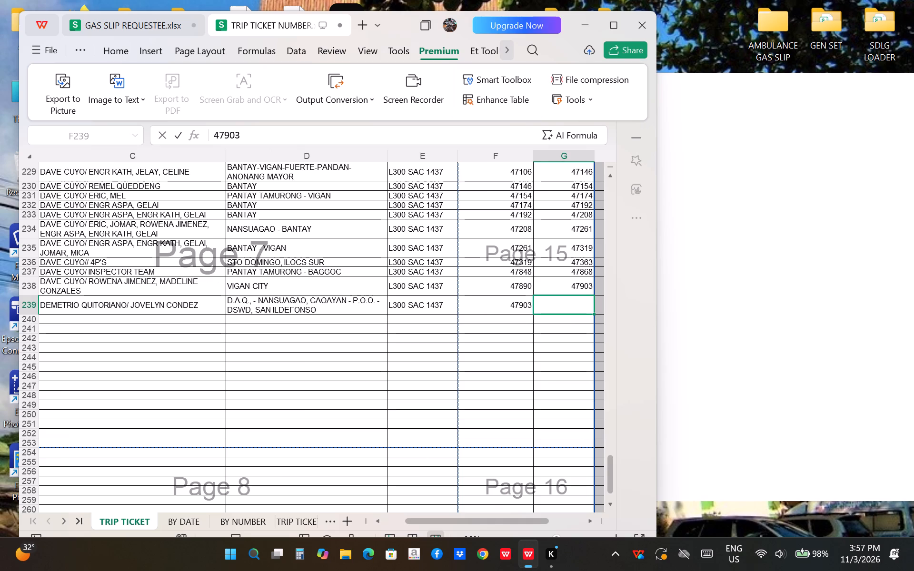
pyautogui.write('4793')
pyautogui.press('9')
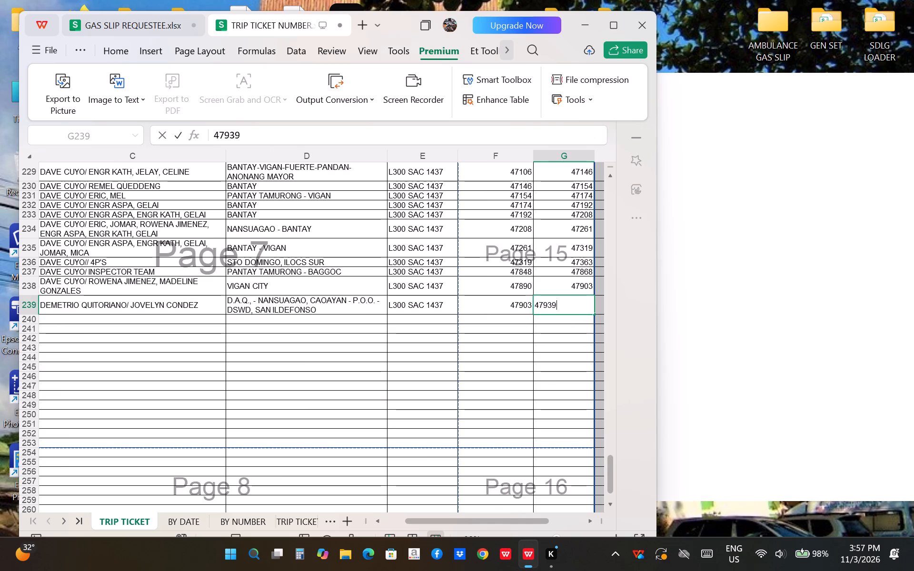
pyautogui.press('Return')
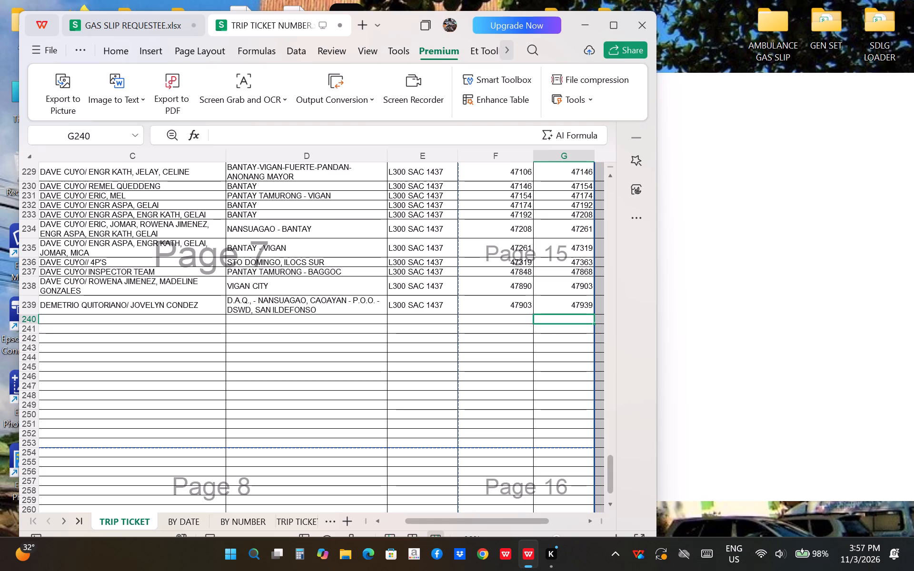
# Copy the date 10/21/2026 from ticket 0892 to ticket 0893, keeping it on both rows.
pyautogui.moveTo(505, 518); pyautogui.dragTo(399, 503)
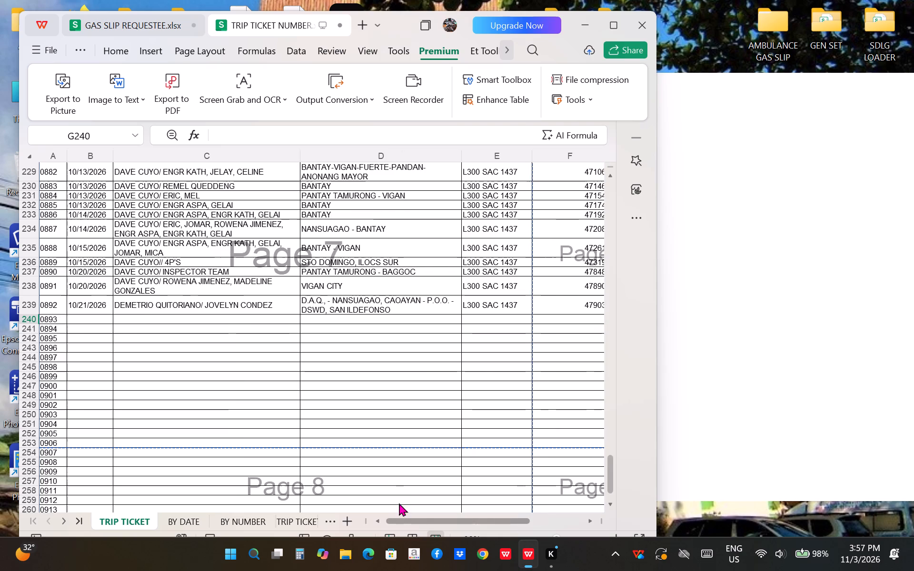
pyautogui.moveTo(399, 503); pyautogui.dragTo(392, 501)
pyautogui.click(84, 320)
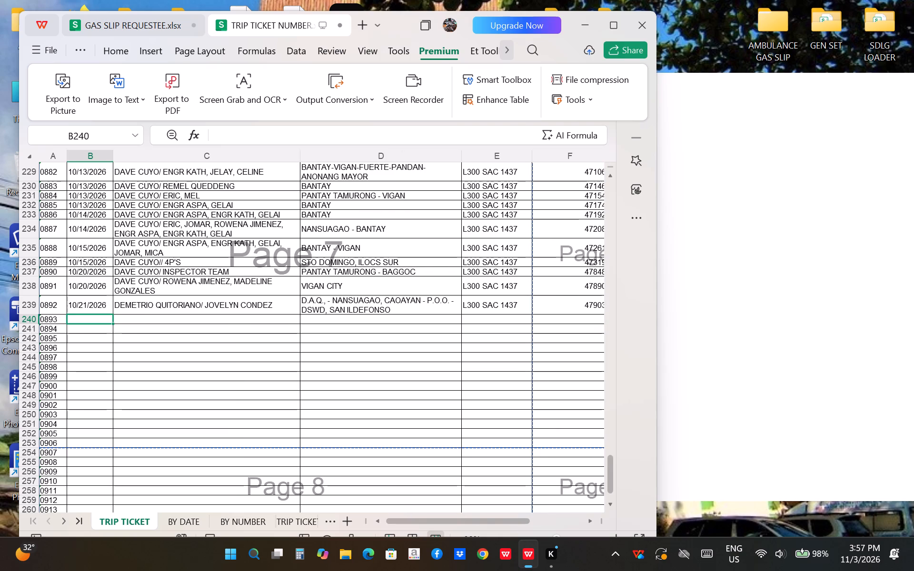
pyautogui.click(77, 303)
pyautogui.hotkey('ctrl', 'c')
pyautogui.click(80, 315)
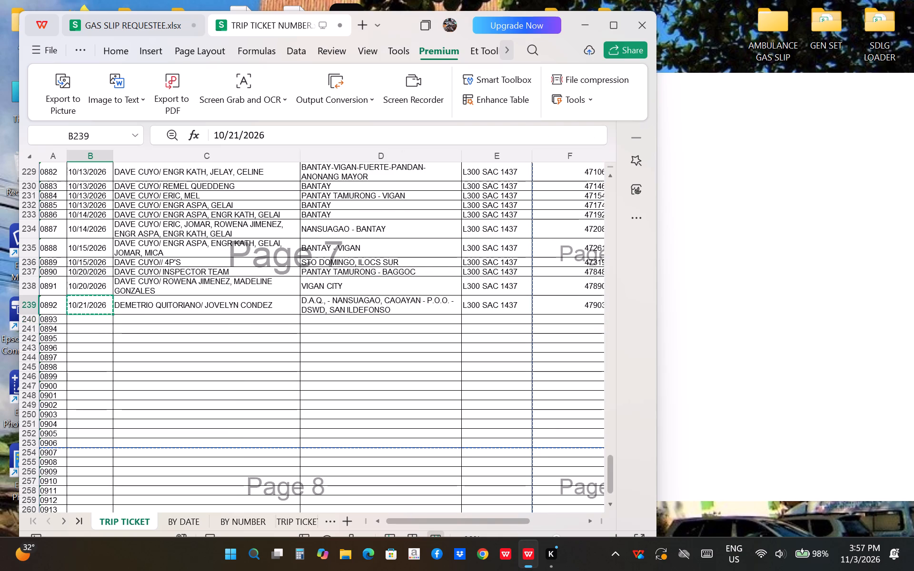
pyautogui.click(83, 322)
pyautogui.hotkey('ctrl', 'c')
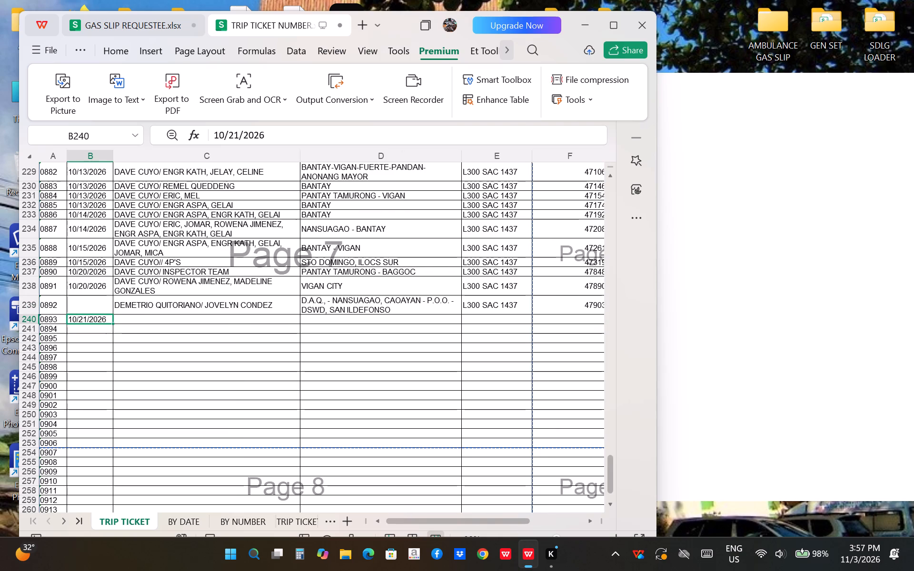
pyautogui.click(87, 308)
pyautogui.press('Return')
# Enter the same driver's name as on ticket 0892, followed by a slash, in column C for ticket 0893.
pyautogui.click(159, 319)
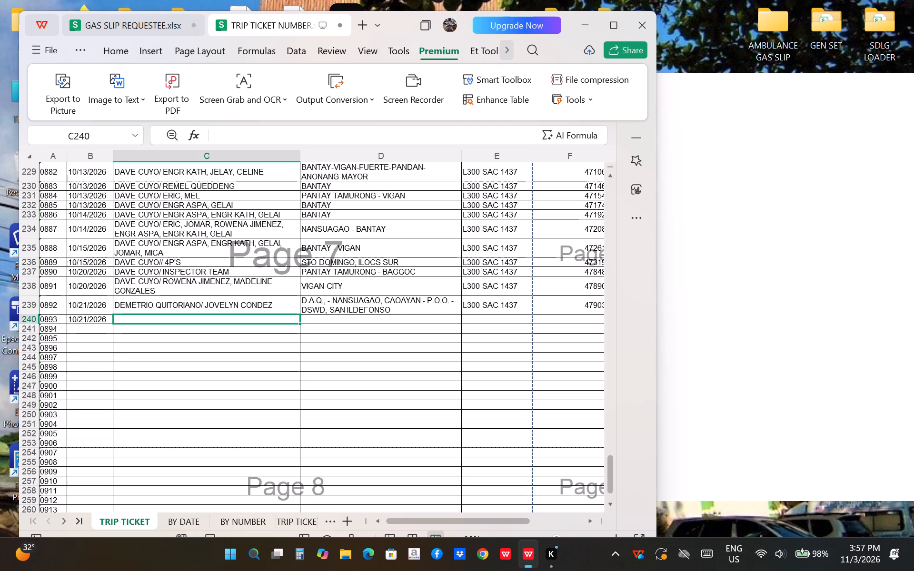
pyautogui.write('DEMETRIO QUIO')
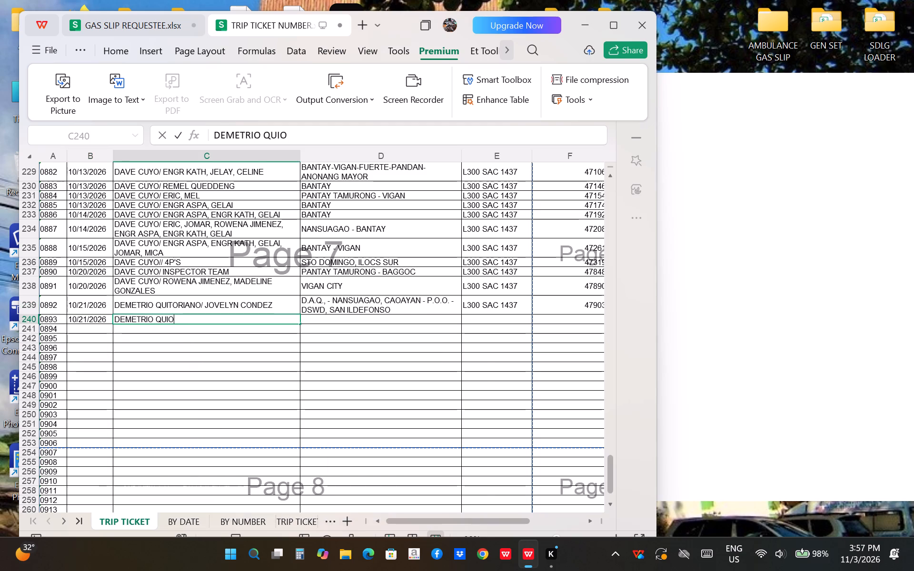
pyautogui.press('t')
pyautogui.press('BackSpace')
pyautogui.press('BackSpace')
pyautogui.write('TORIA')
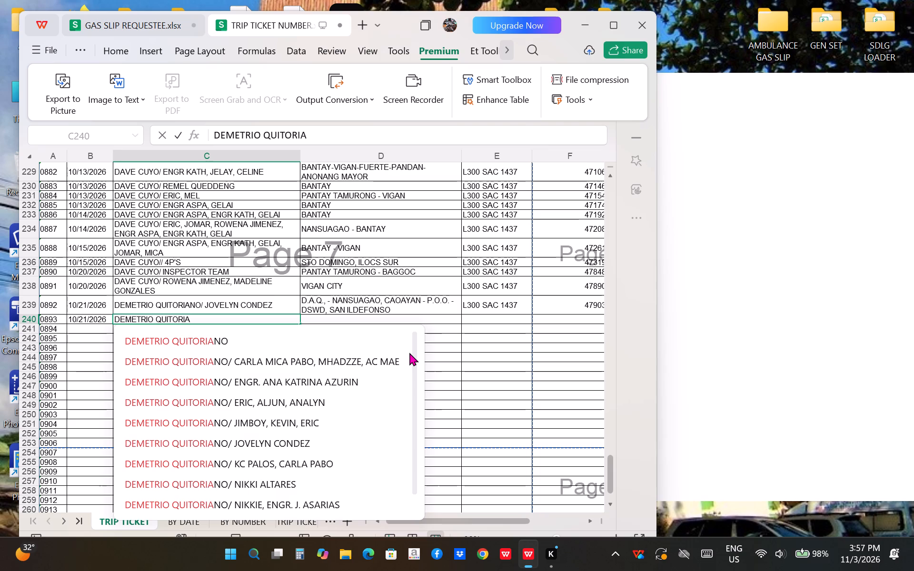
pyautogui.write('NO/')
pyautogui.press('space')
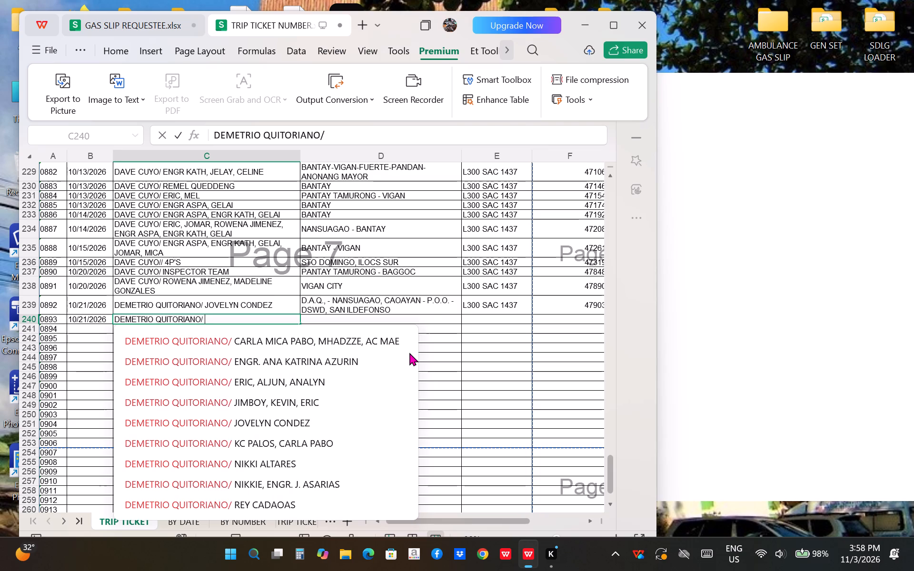
# Add the first two passengers' names after the driver's name for ticket 0893, each followed by a comma.
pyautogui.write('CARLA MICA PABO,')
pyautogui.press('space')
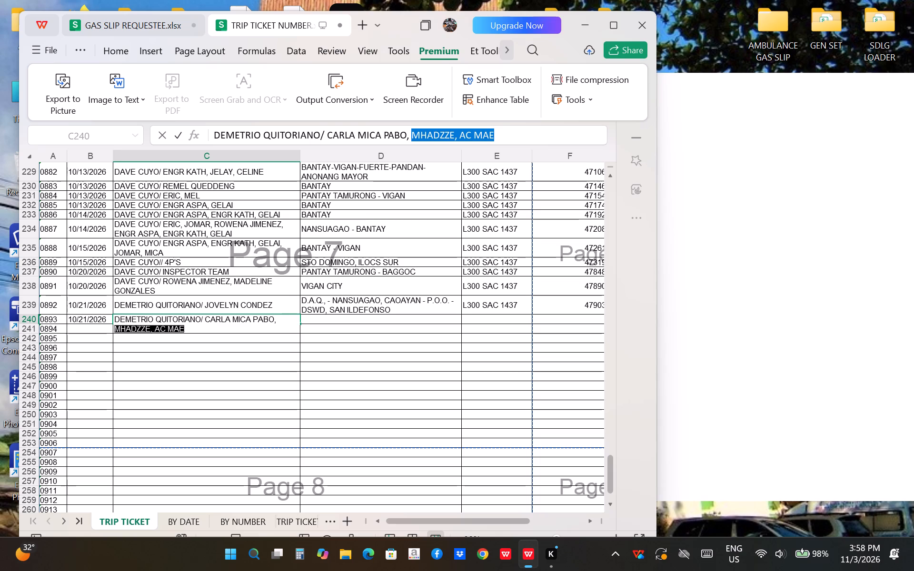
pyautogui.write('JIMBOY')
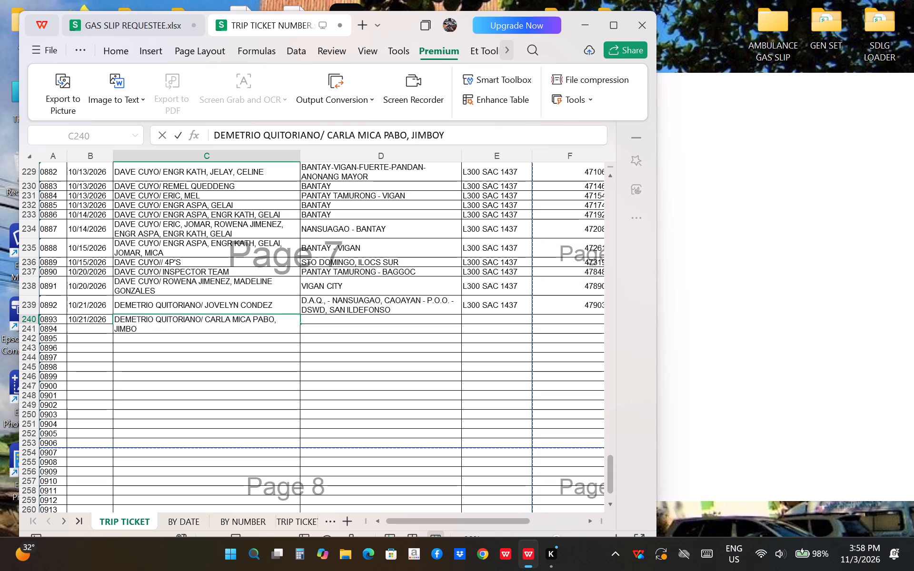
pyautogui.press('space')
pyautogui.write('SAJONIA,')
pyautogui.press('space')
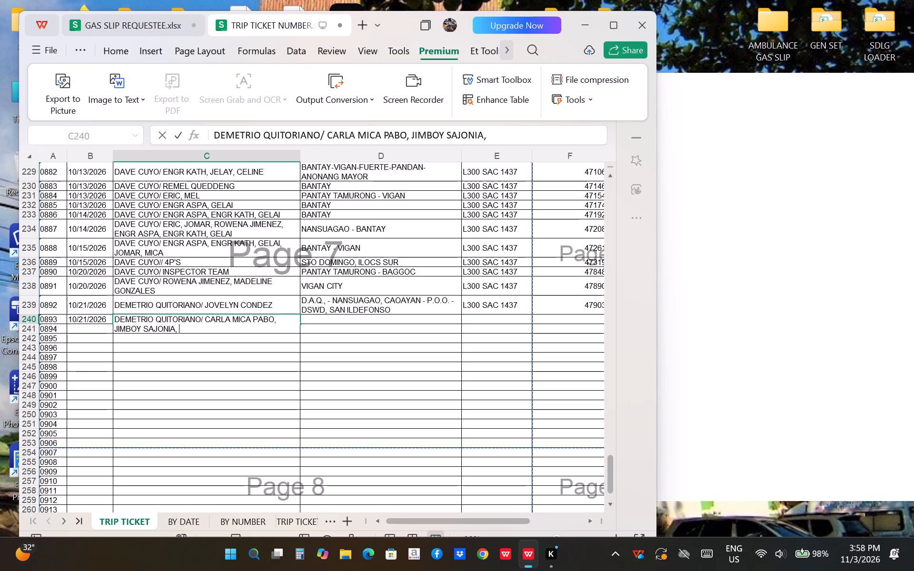
# Add the third passenger's name to finish the driver and passenger entry for ticket 0893.
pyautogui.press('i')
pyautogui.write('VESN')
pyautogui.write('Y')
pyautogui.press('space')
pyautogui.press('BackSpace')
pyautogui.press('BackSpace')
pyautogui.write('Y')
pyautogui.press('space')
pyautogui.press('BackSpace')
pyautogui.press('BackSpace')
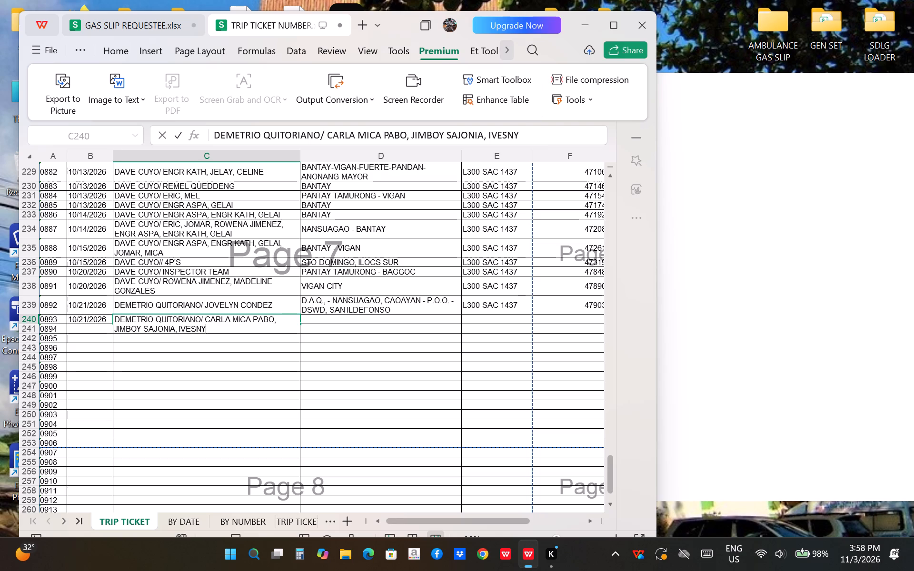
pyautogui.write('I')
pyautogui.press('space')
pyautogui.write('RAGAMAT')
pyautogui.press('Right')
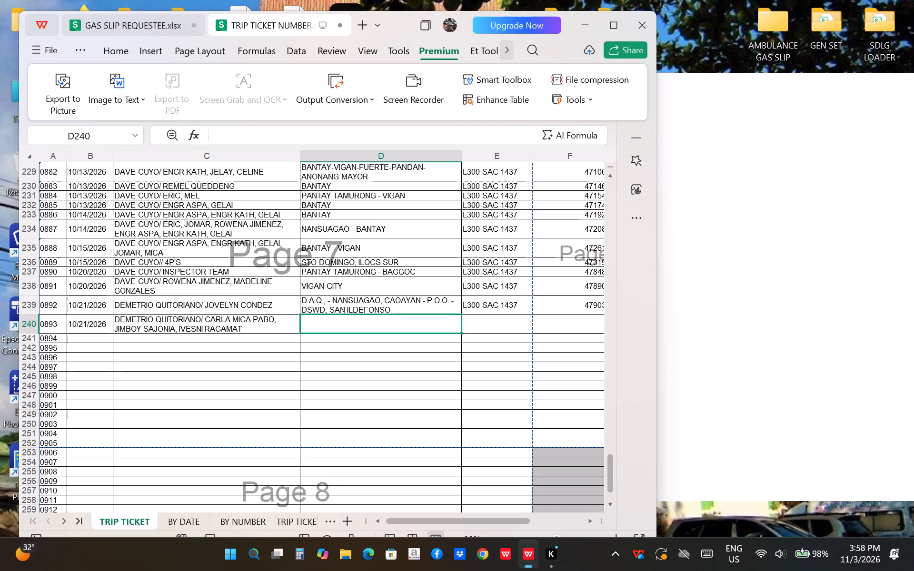
# Begin the destination for ticket 0893 in column D with "LBP / METROBANK / VIGAN PRINTING PRESS / ".
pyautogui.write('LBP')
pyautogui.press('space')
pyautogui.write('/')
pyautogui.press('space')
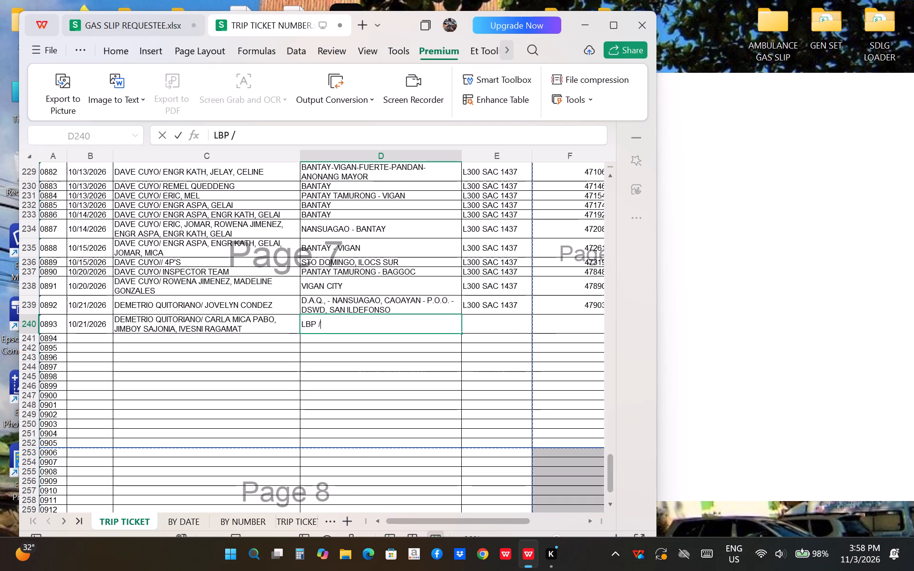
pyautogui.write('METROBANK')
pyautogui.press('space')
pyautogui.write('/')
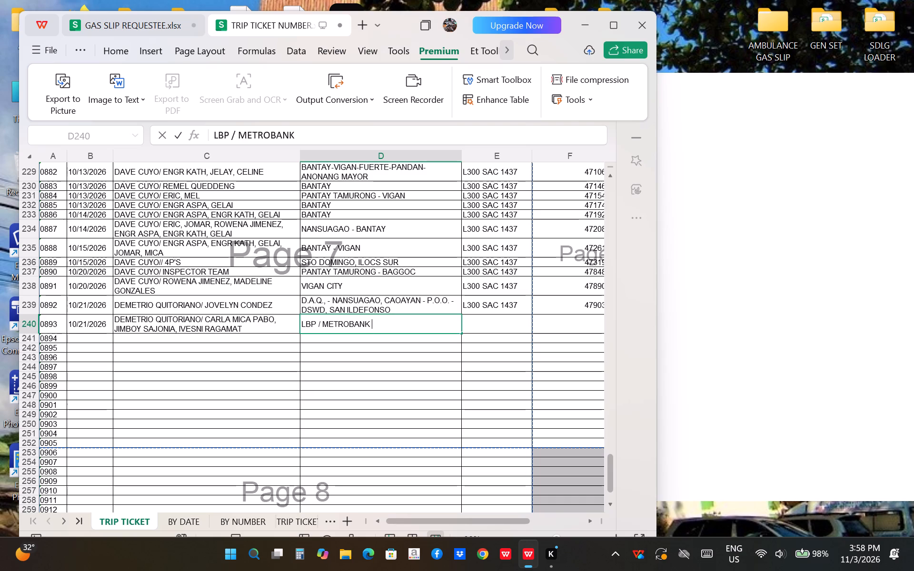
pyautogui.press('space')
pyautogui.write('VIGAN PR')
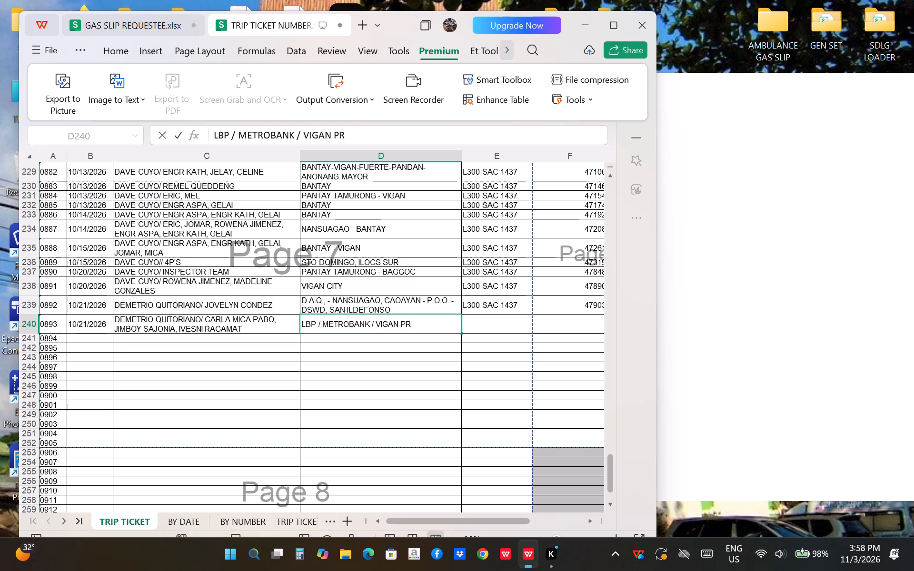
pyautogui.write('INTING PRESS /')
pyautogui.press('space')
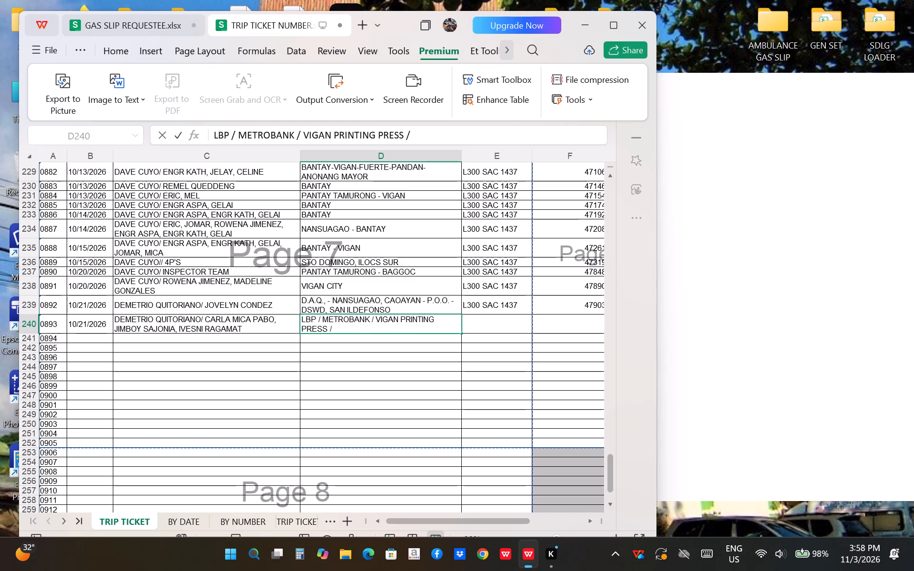
# Complete ticket 0893's destination by adding "PHILHEALTH / SAN ILDEFONSO" after the printing press, without a trailing slash.
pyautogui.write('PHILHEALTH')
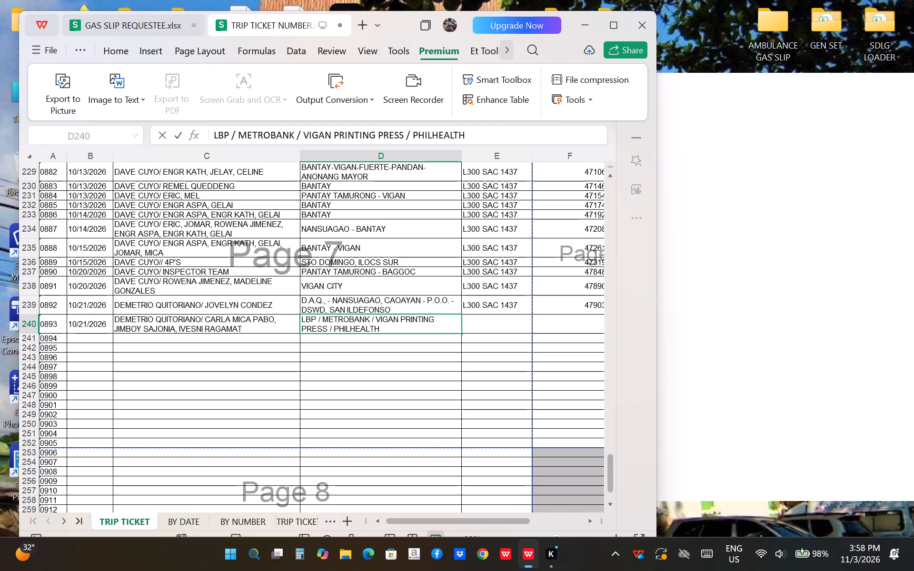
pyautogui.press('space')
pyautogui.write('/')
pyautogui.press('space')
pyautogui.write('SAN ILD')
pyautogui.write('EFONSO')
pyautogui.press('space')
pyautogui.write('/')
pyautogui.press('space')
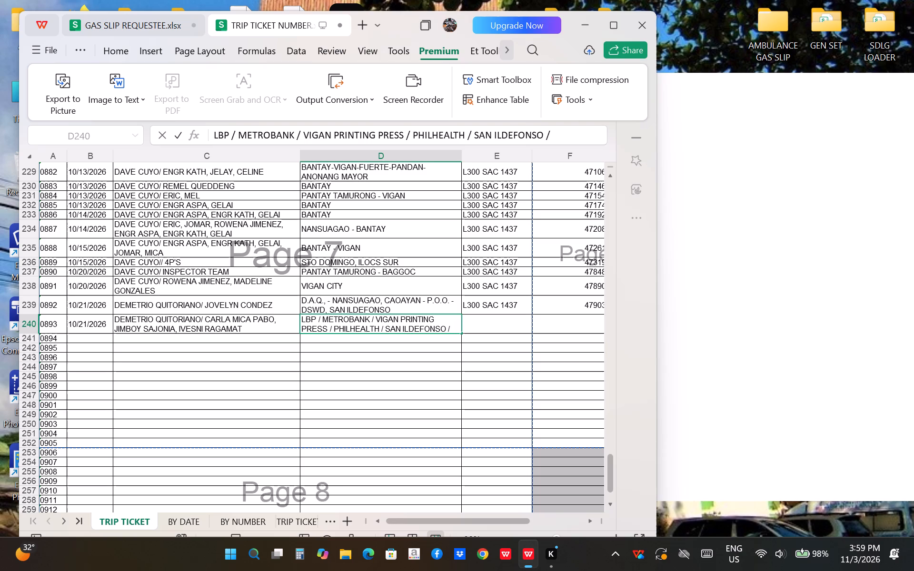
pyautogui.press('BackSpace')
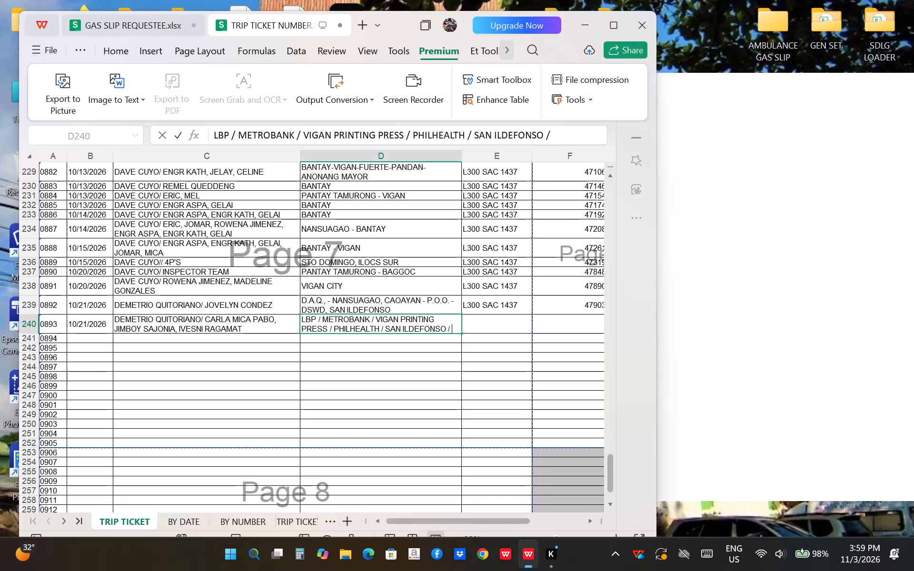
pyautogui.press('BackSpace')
pyautogui.click(385, 331)
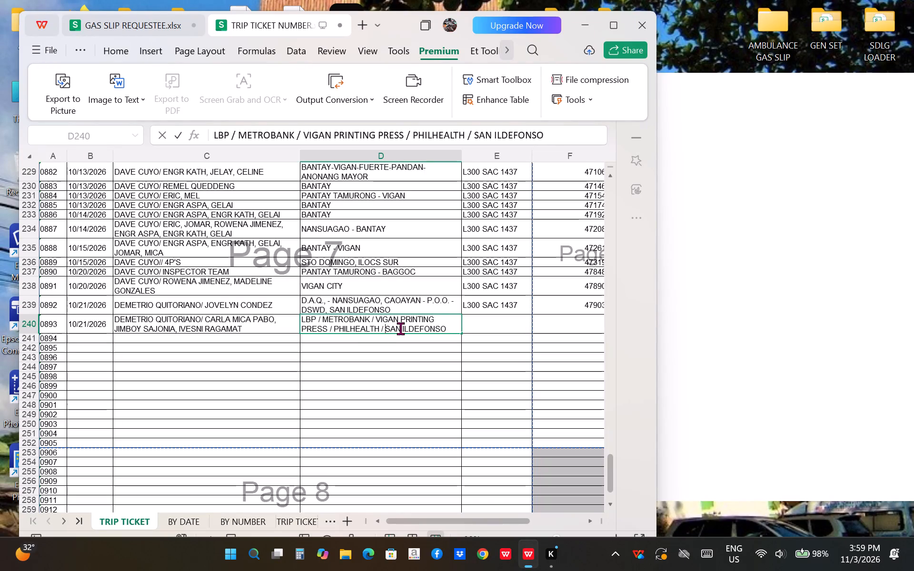
pyautogui.click(487, 318)
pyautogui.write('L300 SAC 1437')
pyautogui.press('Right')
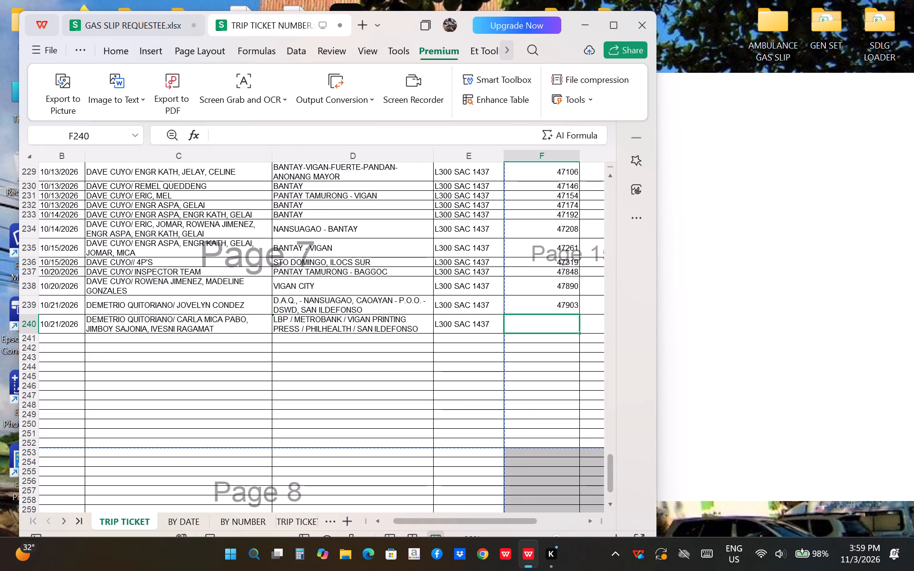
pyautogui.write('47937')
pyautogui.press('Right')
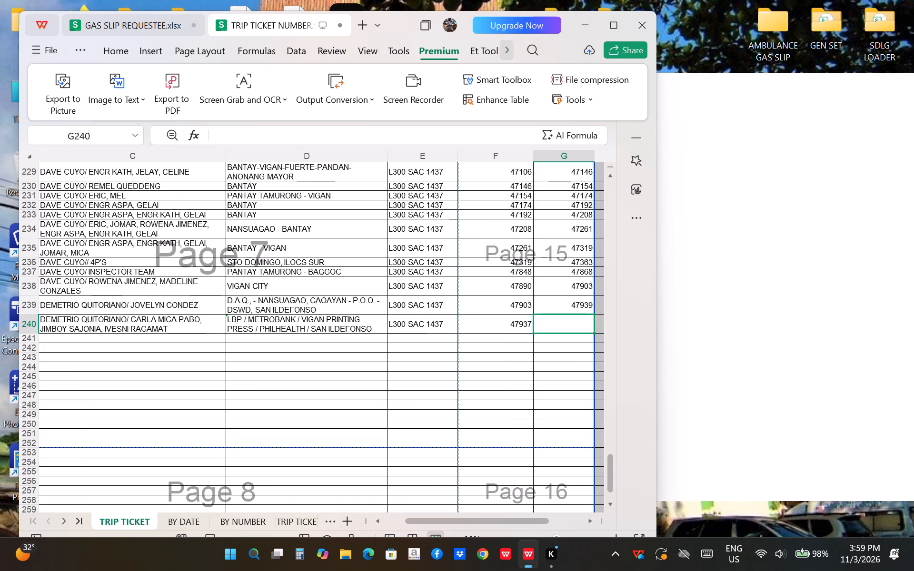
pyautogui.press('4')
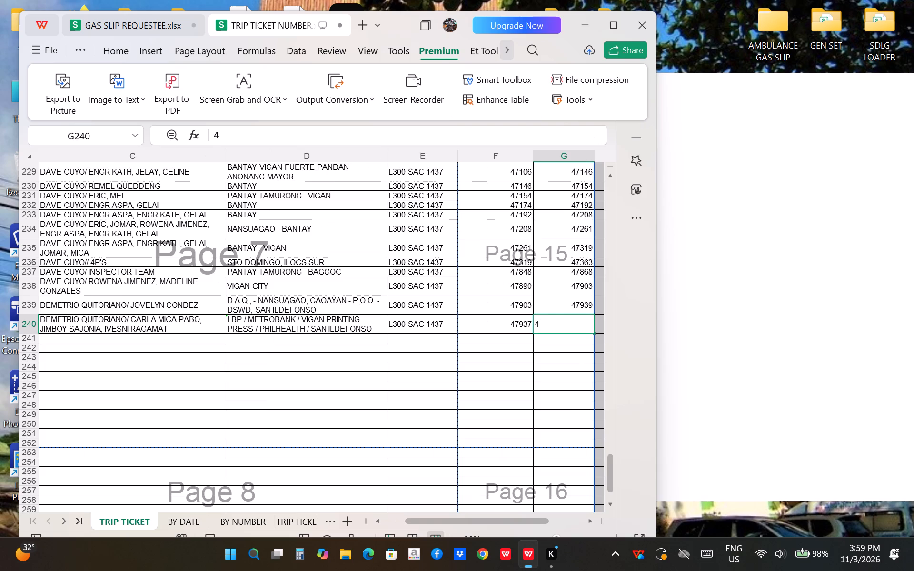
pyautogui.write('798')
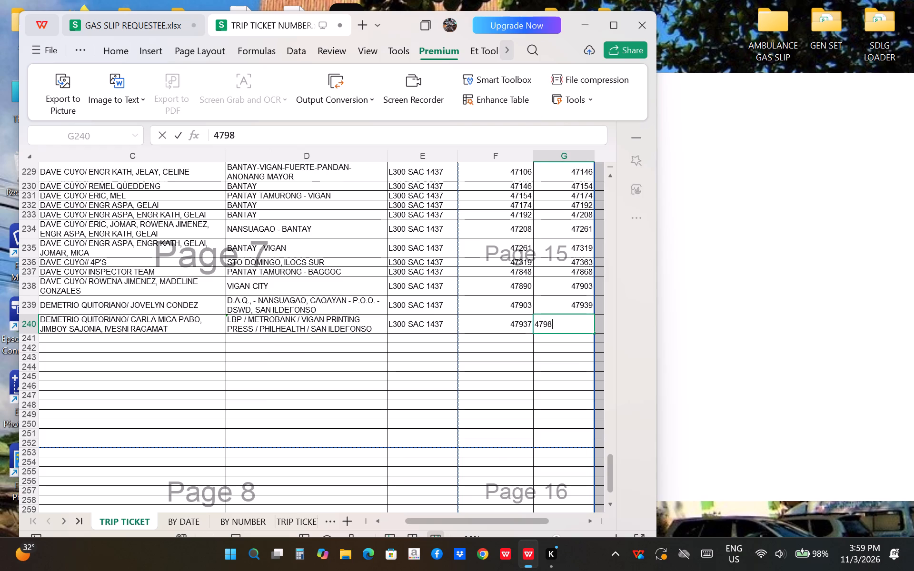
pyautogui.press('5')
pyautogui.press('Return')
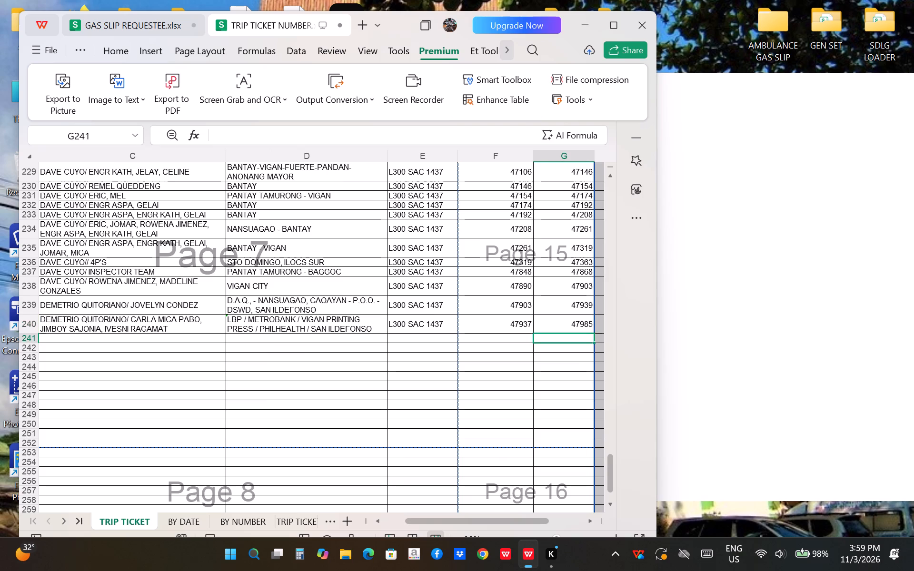
# Correct the column G value for ticket 0892 in row 239 to 47937.
pyautogui.doubleClick(589, 303)
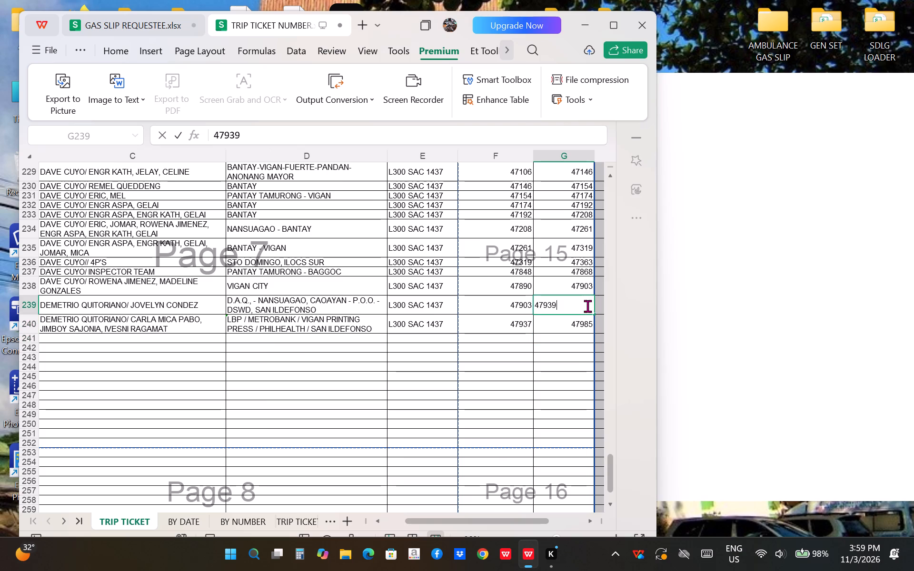
pyautogui.press('BackSpace')
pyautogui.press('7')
pyautogui.press('Return')
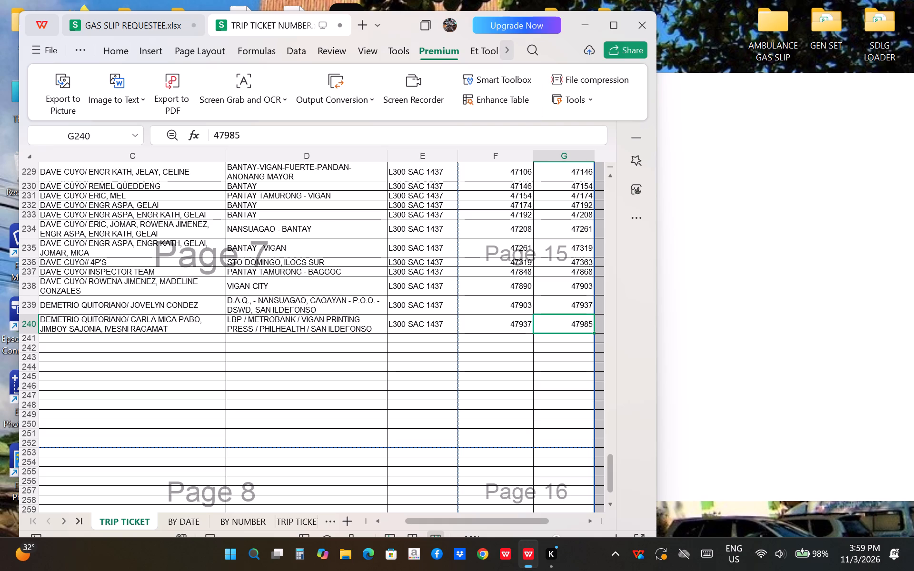
# Enter the date 10/22/2026 for ticket 0894 in column B.
pyautogui.moveTo(451, 519); pyautogui.dragTo(451, 520)
pyautogui.moveTo(451, 520); pyautogui.dragTo(328, 500)
pyautogui.click(73, 335)
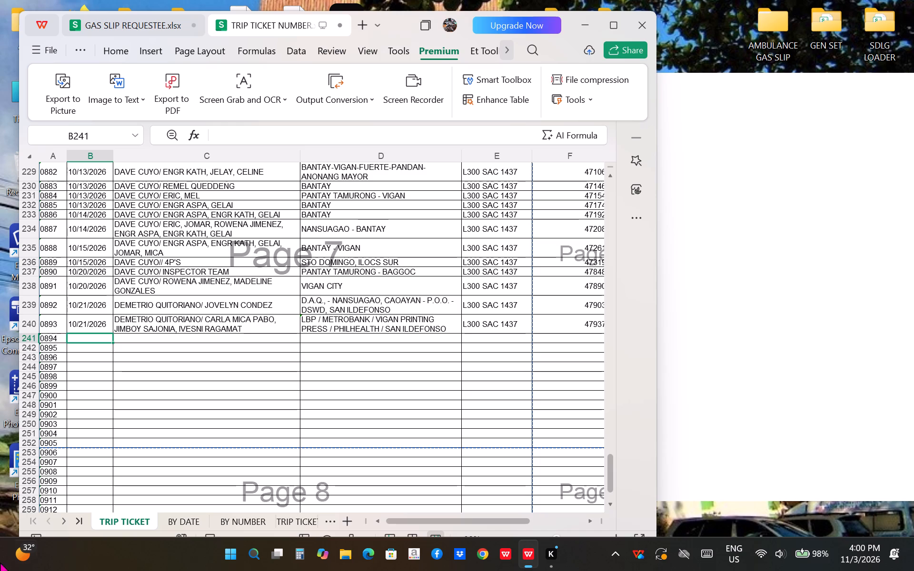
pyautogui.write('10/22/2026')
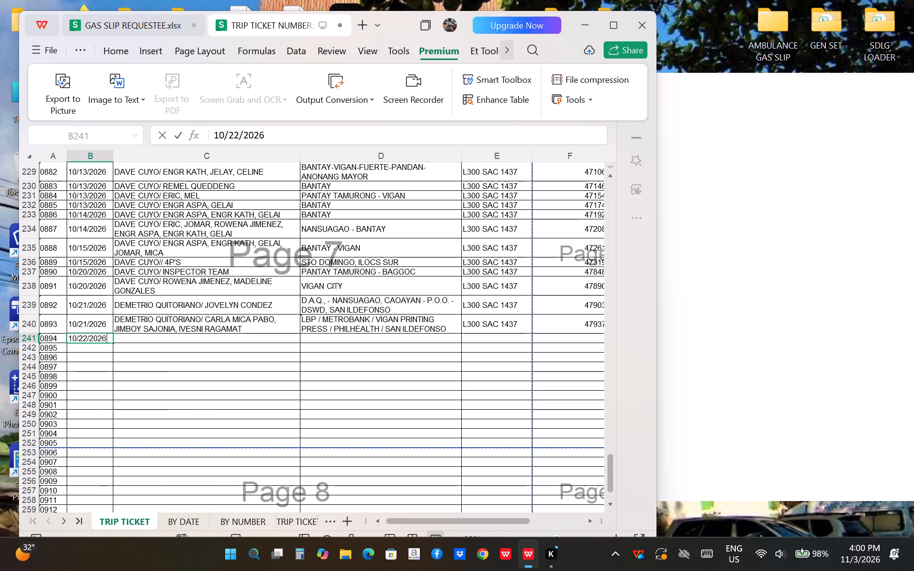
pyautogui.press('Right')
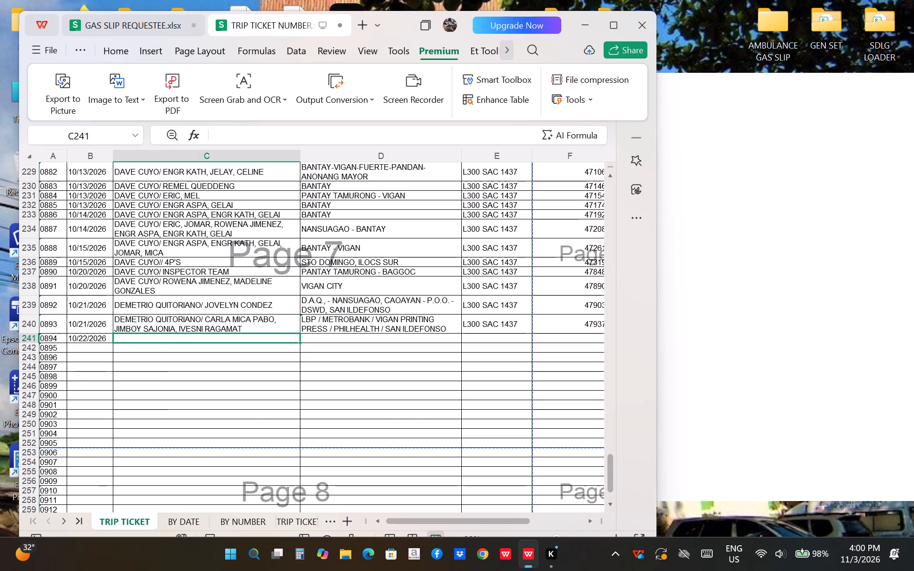
# Enter the same driver as on ticket 0891 in column C for ticket 0894, followed by "/ INSPECTIO TEAM - NATE".
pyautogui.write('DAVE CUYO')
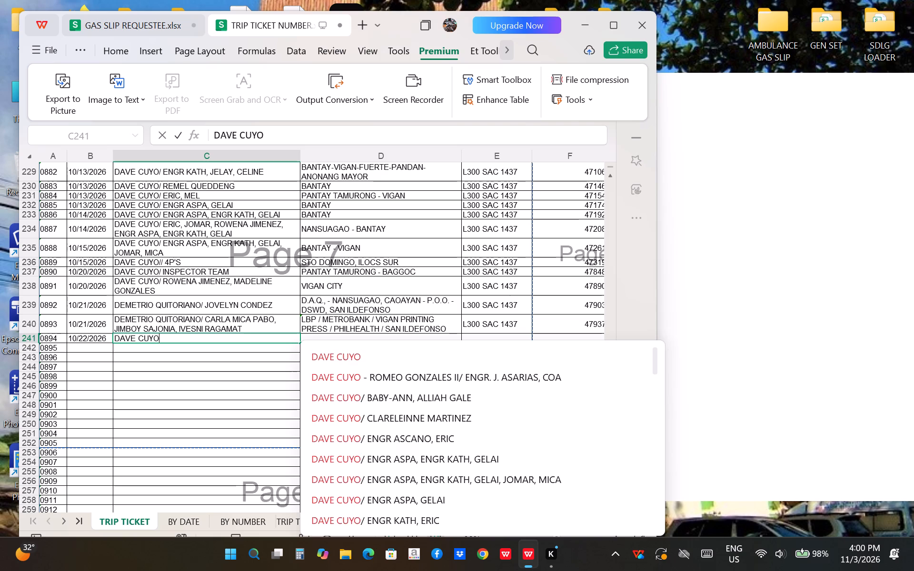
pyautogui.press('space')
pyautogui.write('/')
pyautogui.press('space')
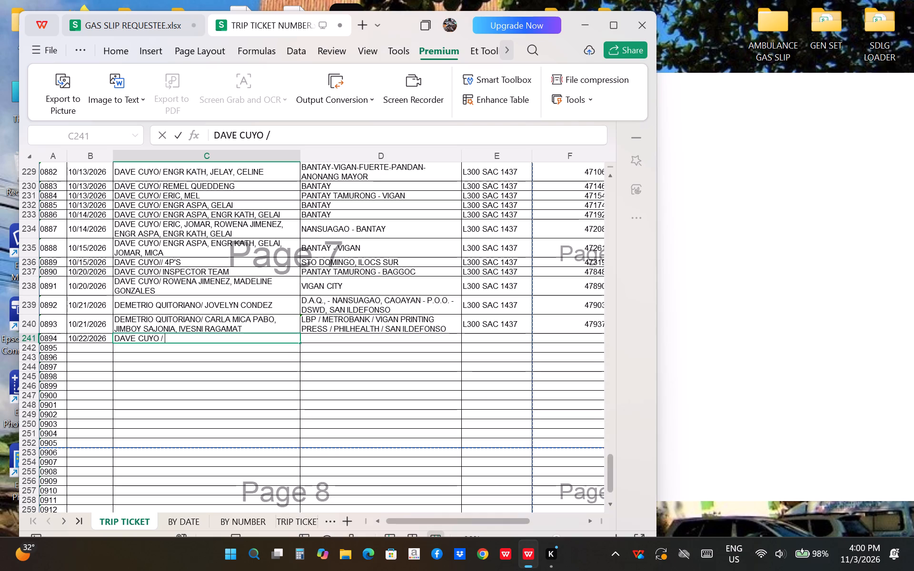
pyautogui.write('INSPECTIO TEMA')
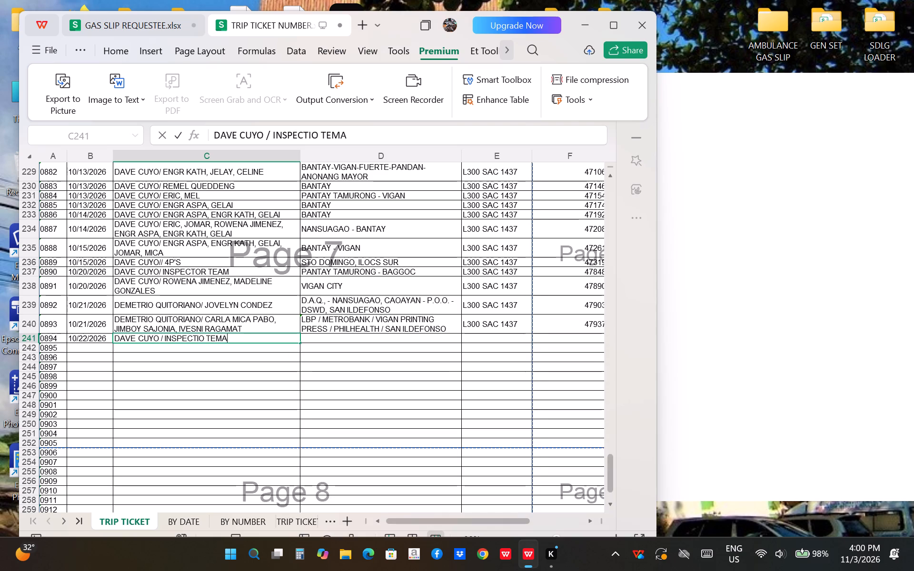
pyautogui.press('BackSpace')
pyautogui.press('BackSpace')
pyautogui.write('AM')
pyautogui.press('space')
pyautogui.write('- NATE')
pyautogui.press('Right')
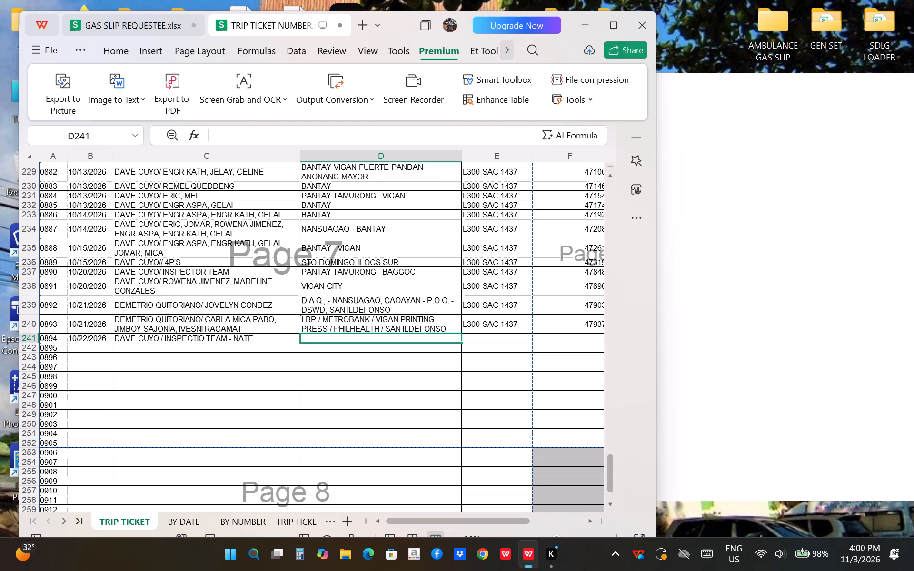
# Enter the destination "DON ALEJANDRO - CALLAGUIP" for ticket 0894 in column D.
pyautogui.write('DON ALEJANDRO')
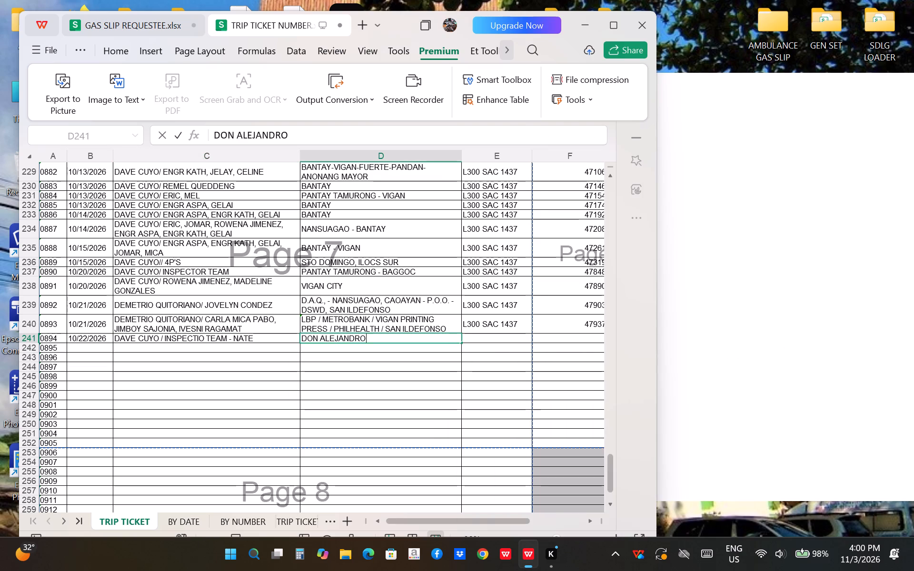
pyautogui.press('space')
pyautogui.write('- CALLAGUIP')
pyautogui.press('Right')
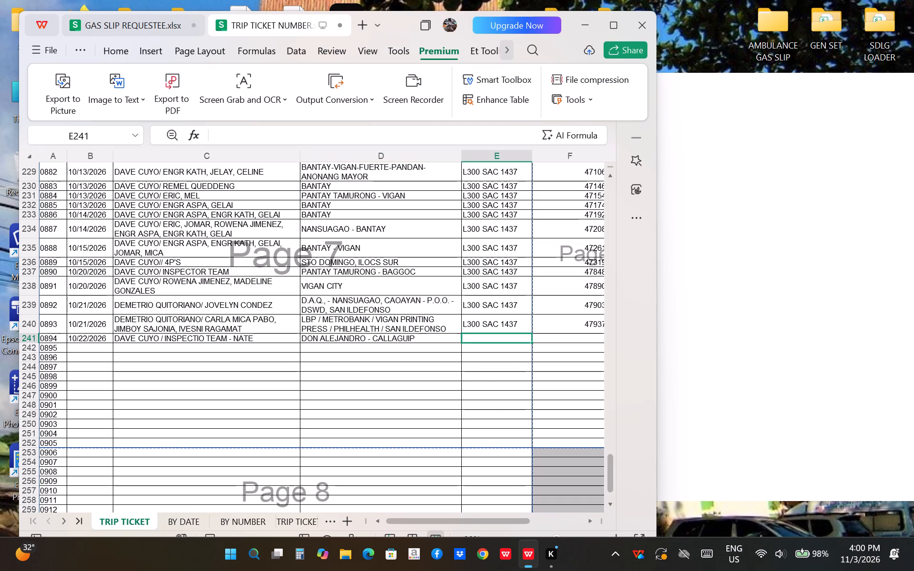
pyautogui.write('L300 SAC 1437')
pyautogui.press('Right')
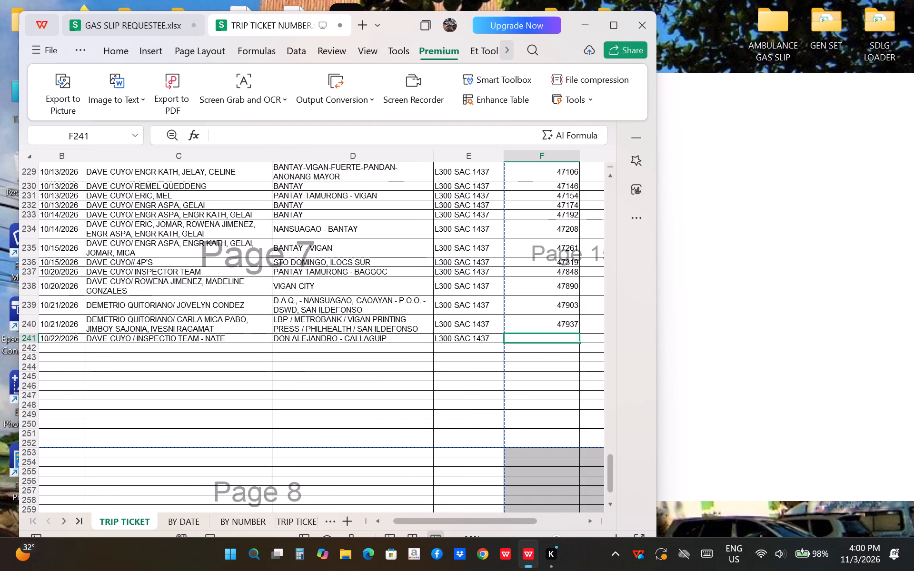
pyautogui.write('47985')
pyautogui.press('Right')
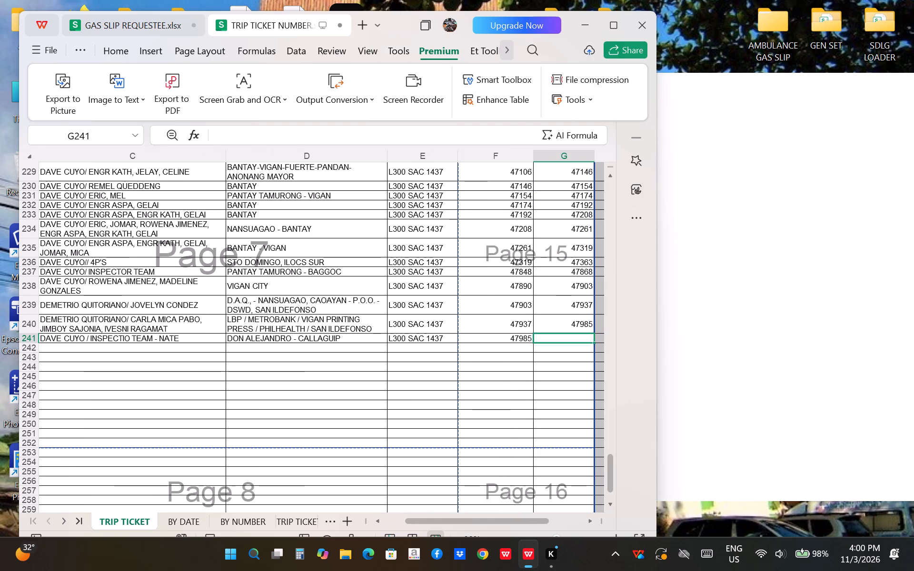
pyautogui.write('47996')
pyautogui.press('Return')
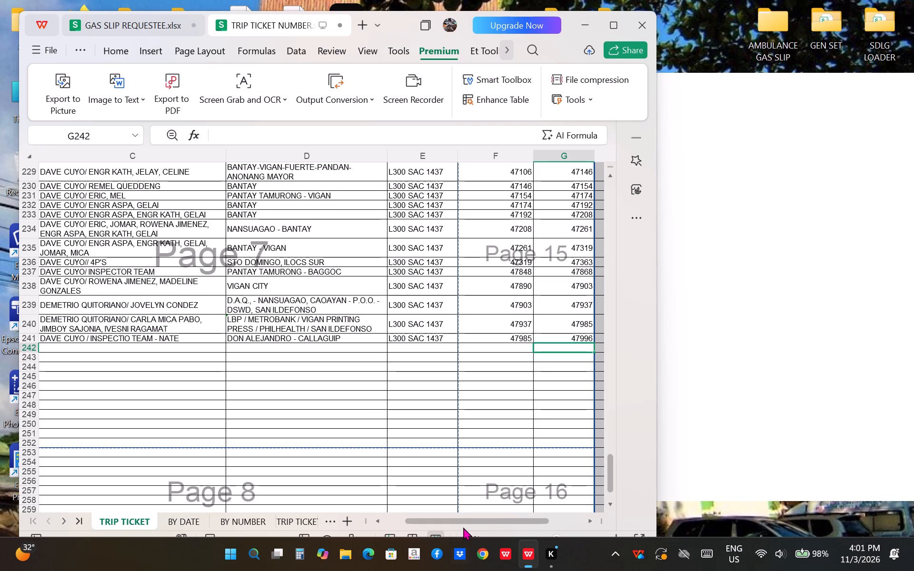
# Copy the date 10/22/2026 from ticket 0894 into column B for ticket 0895.
pyautogui.moveTo(462, 522); pyautogui.dragTo(204, 495)
pyautogui.click(94, 348)
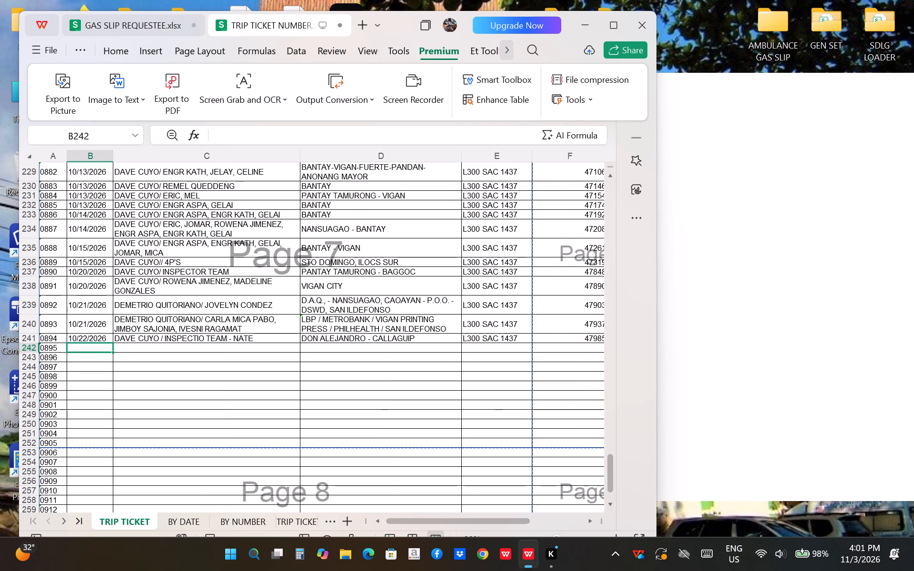
pyautogui.click(95, 342)
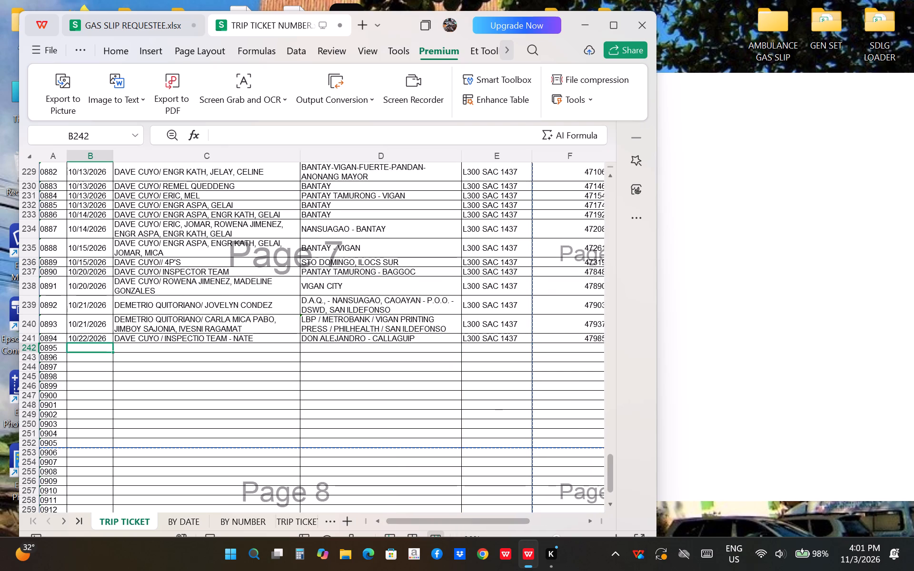
pyautogui.click(96, 341)
pyautogui.hotkey('ctrl', 'c')
pyautogui.click(91, 346)
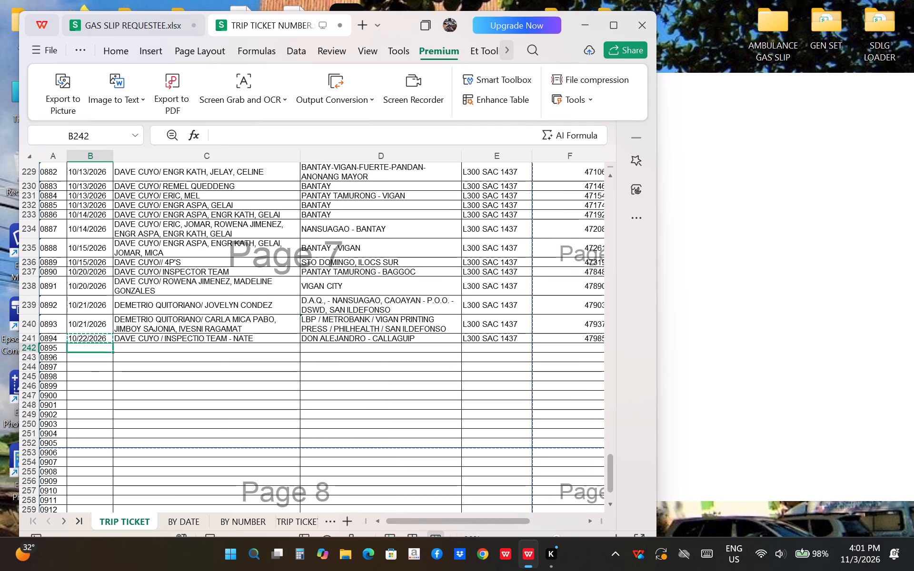
pyautogui.press('Return')
# Enter the same driver as on ticket 0894 in column C for ticket 0895, followed by "/ LEAH - ERIC".
pyautogui.press('Right')
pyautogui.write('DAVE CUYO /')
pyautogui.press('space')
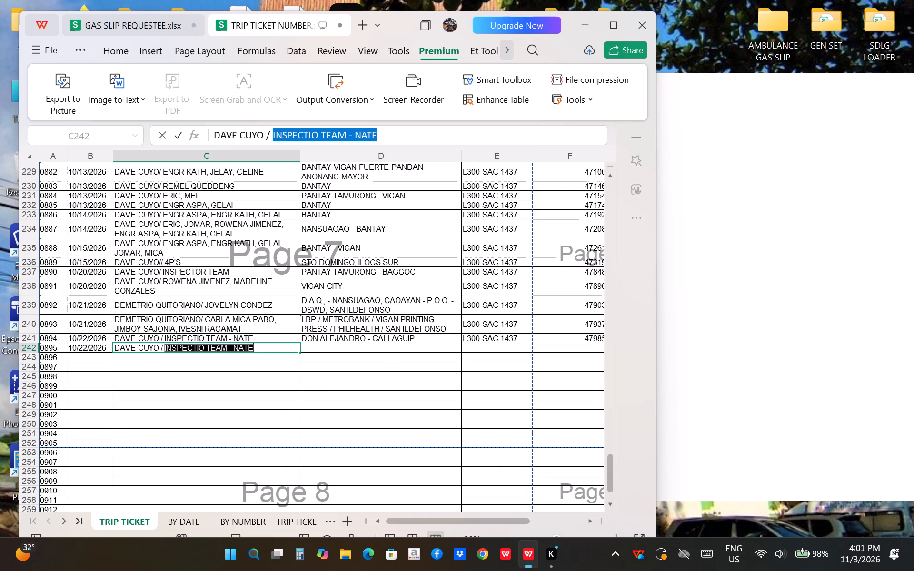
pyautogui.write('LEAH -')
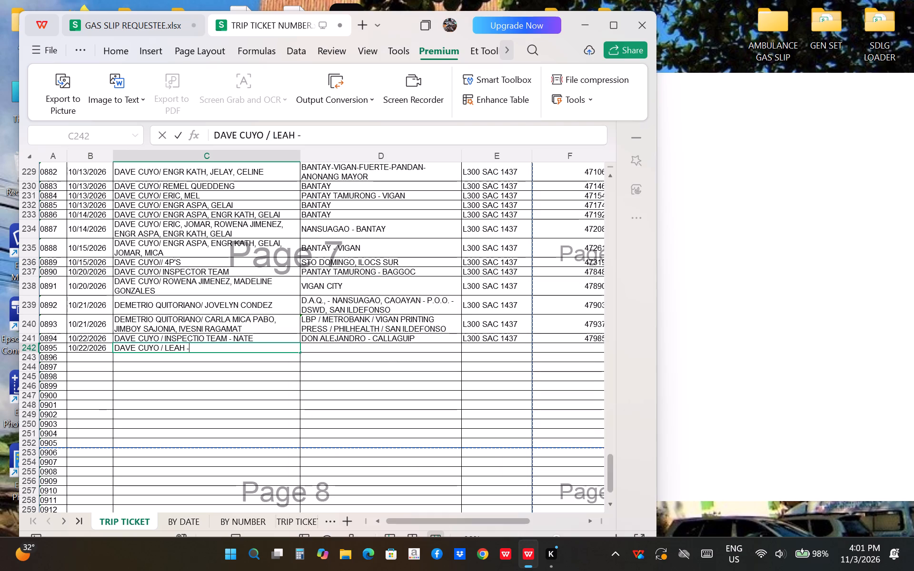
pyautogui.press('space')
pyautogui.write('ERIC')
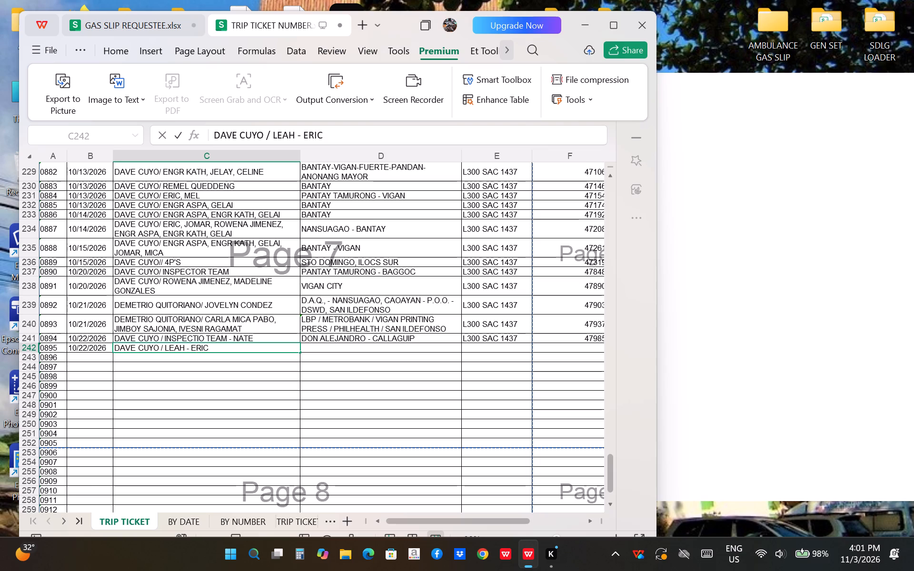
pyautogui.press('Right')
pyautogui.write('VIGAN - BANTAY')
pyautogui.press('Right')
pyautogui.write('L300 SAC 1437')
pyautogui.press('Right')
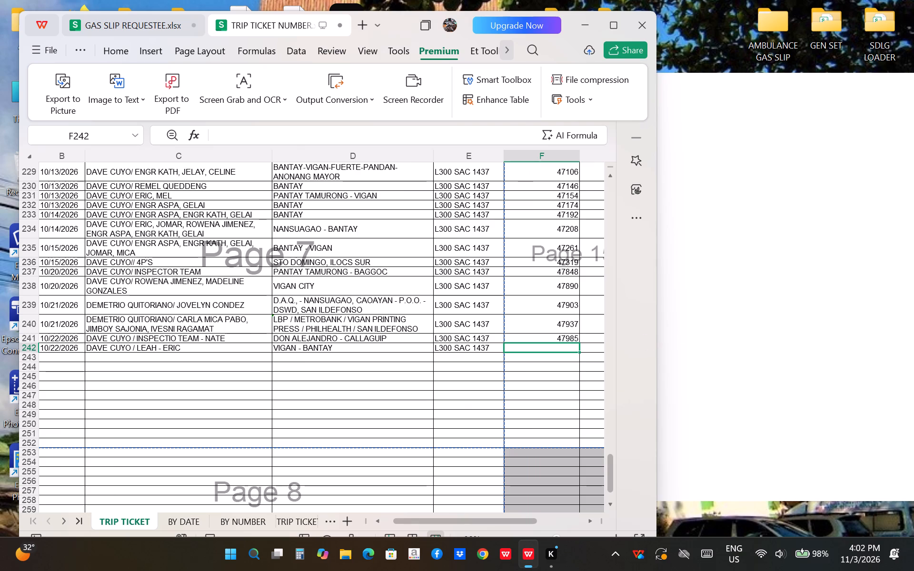
# Enter 47996 in column F and 48012 in column G for ticket 0895.
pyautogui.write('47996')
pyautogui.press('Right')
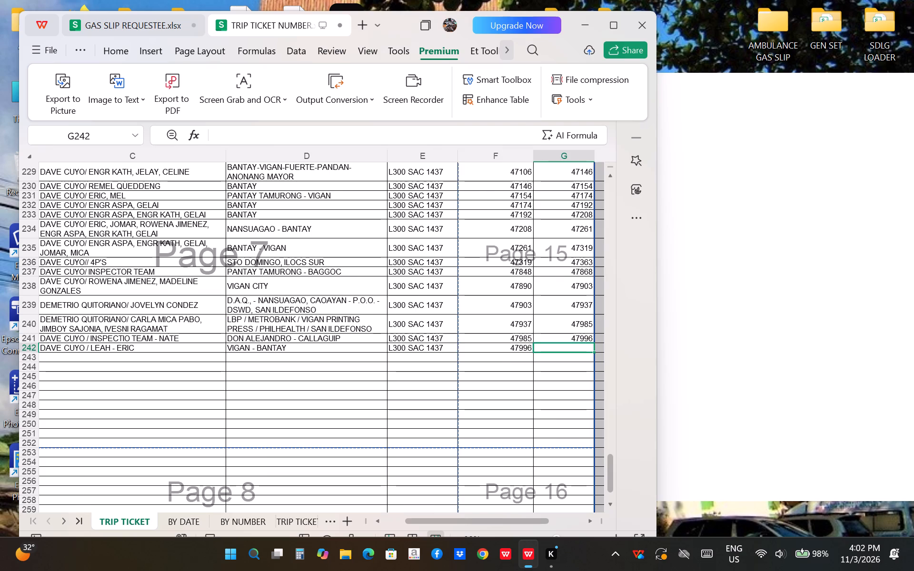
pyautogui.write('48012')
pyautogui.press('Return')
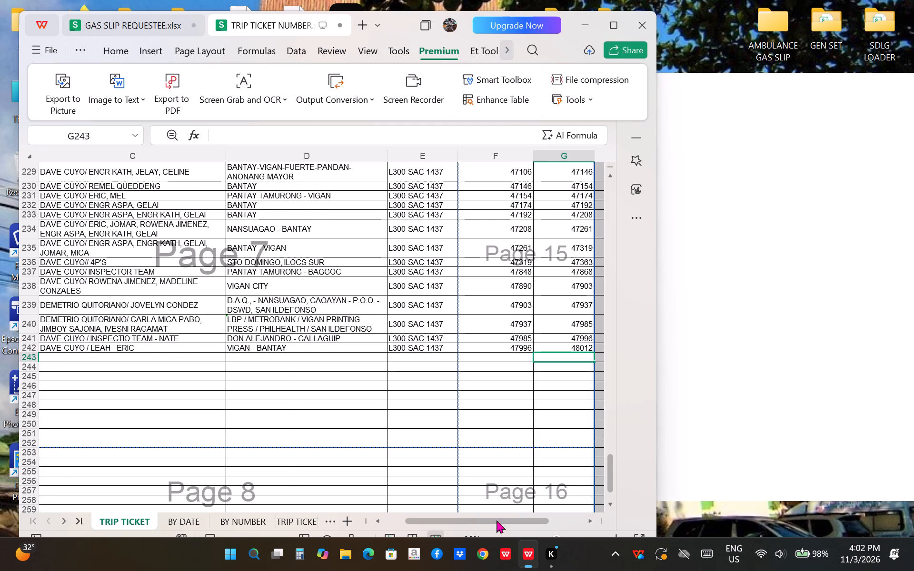
# Select the empty date cell in column B for ticket 0896.
pyautogui.moveTo(497, 520); pyautogui.dragTo(365, 525)
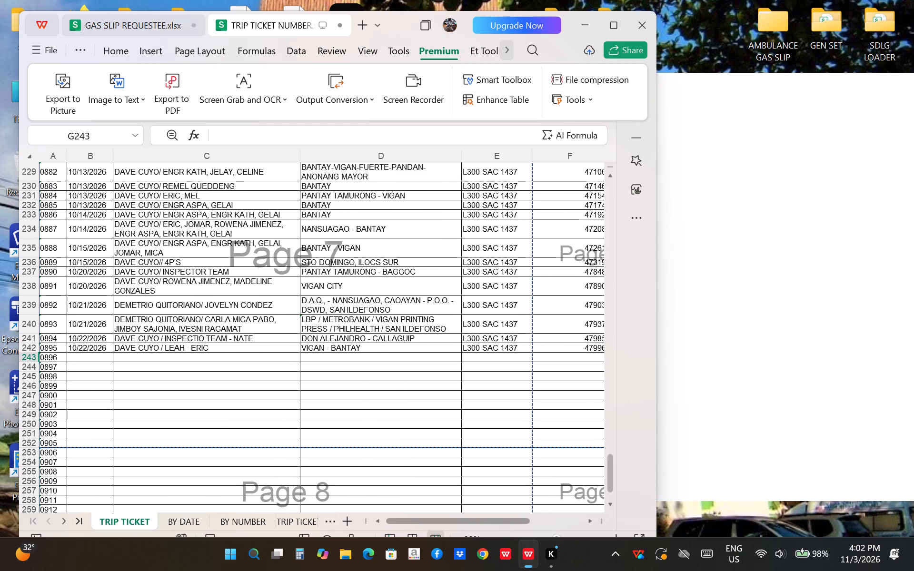
pyautogui.click(108, 356)
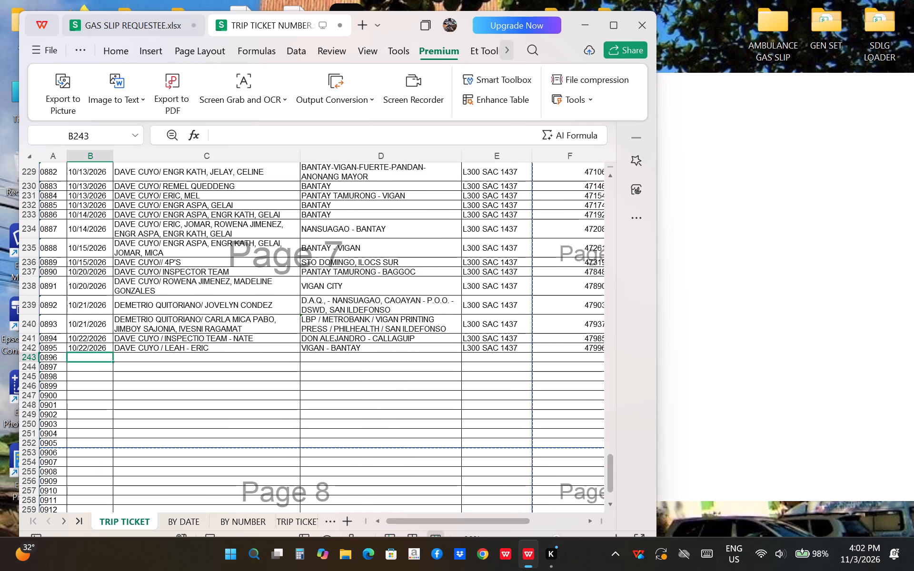
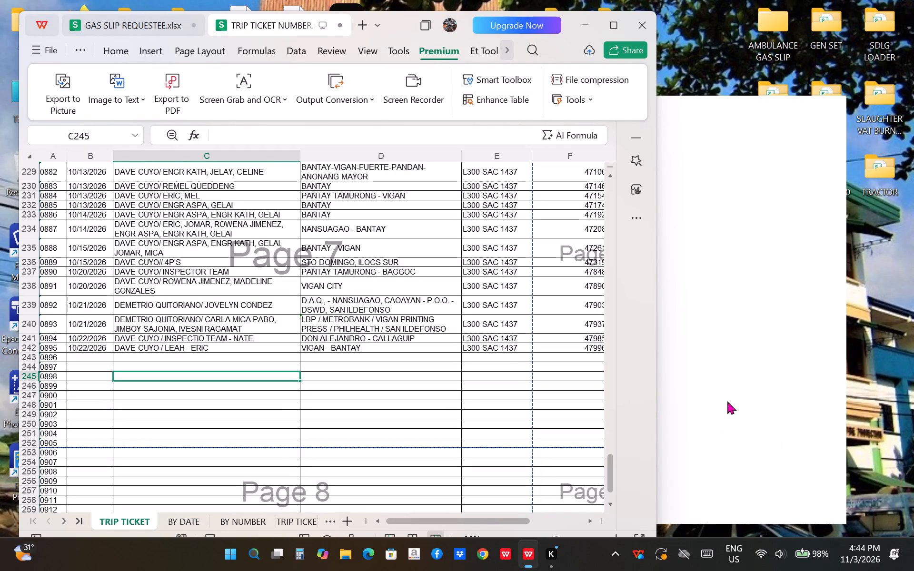
# Switch to the GAS SLIP REQUESTEE workbook and view the latest entries and the empty rows below them in the RUNNING sheet.
pyautogui.click(183, 30)
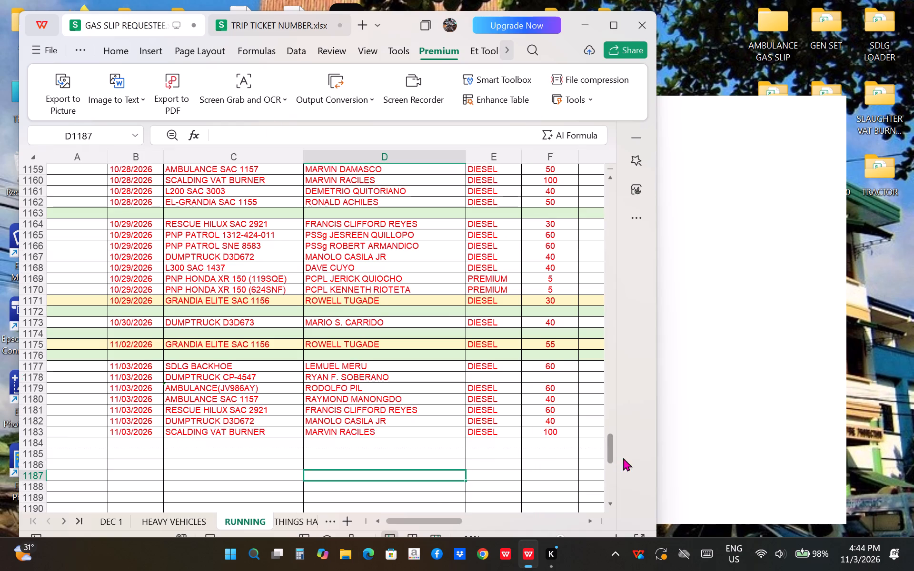
pyautogui.tripleClick(613, 505)
pyautogui.tripleClick(613, 505)
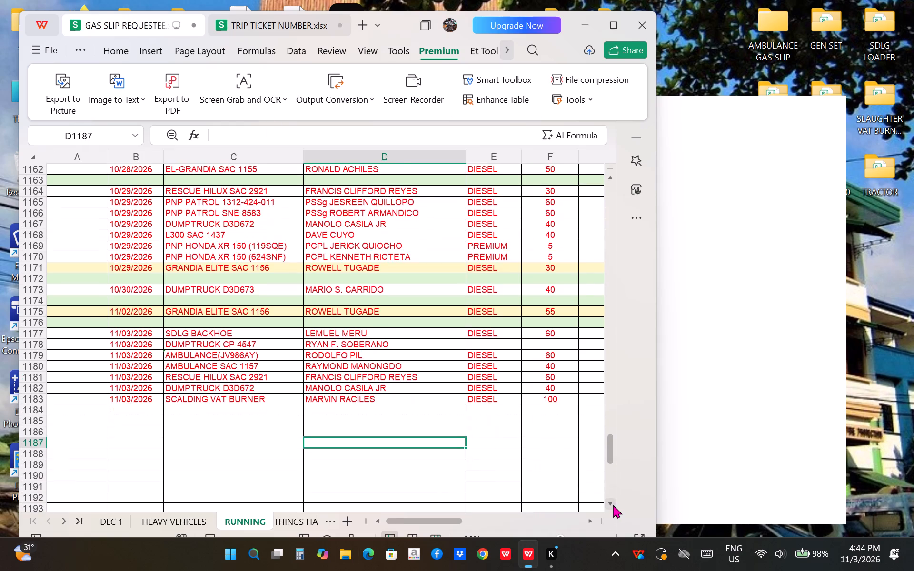
pyautogui.tripleClick(613, 505)
pyautogui.click(613, 505)
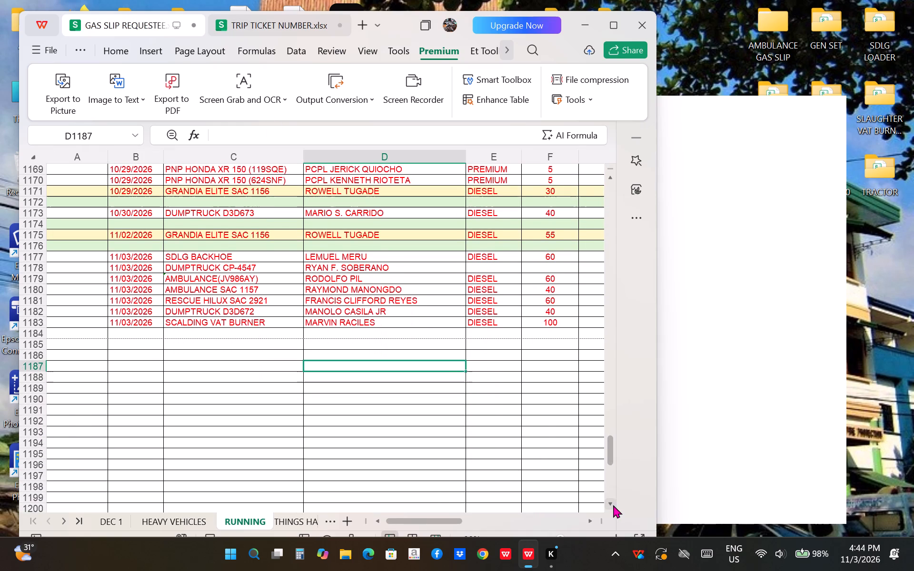
pyautogui.click(613, 505)
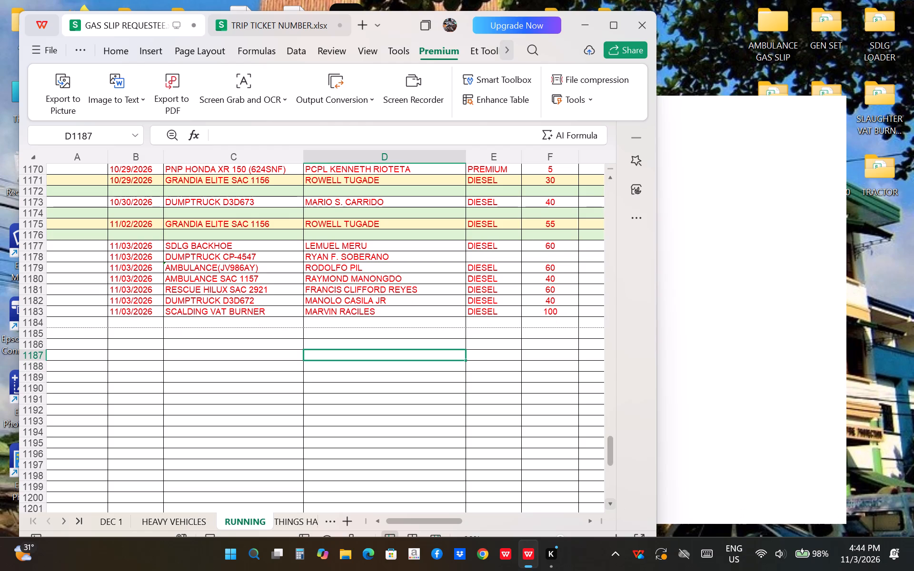
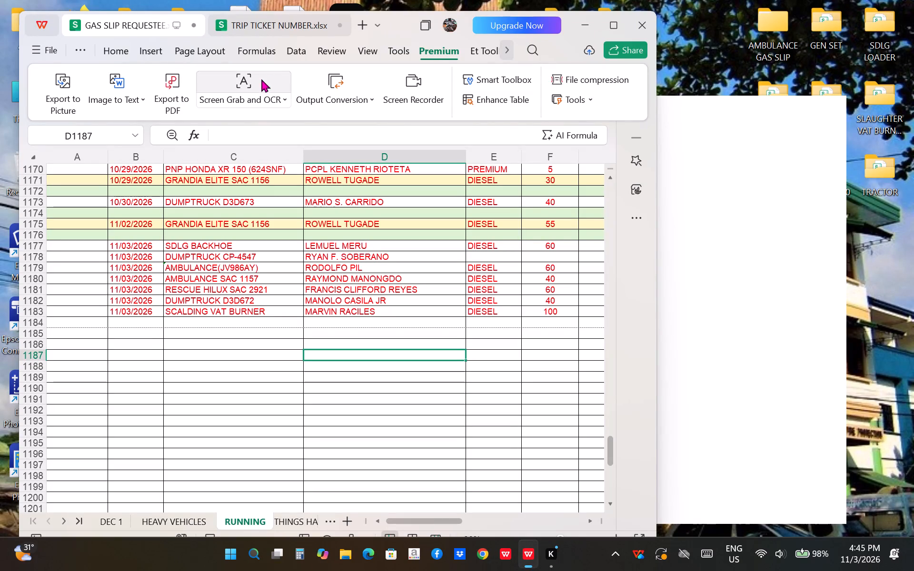
# Close the GAS SLIP REQUESTEE workbook and save its changes.
pyautogui.click(194, 28)
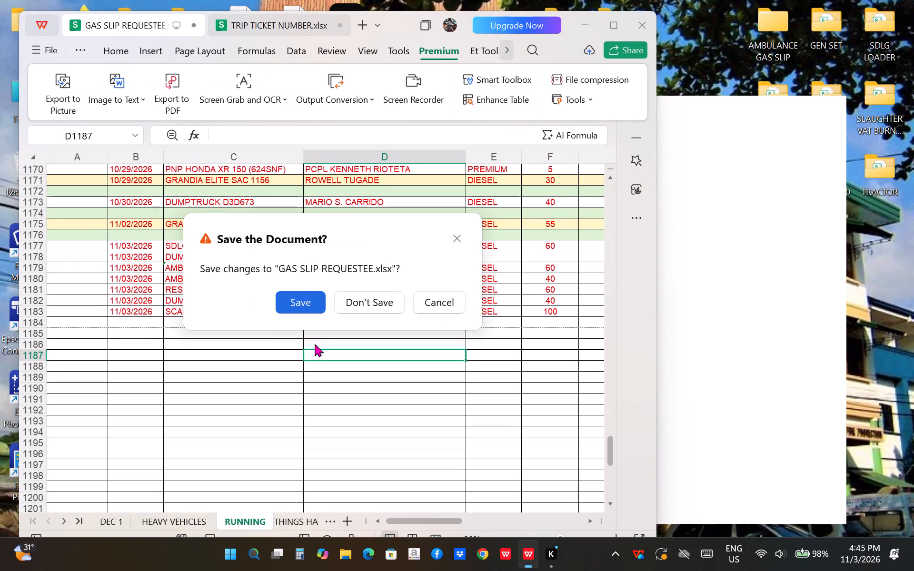
pyautogui.click(314, 297)
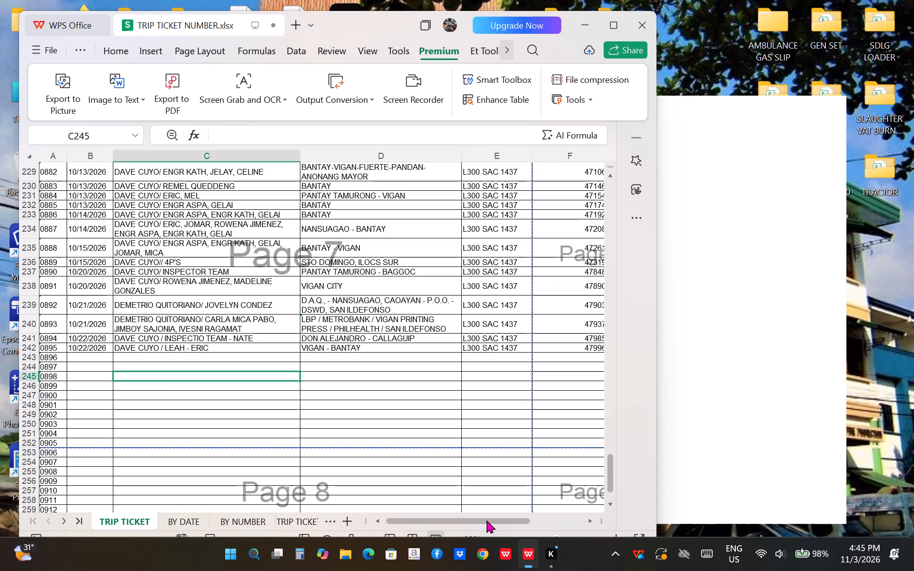
# For ticket 0896, enter the date 10/23/2026 and the same driver as ticket 0895, followed by "/ MASO, MTO" as passengers.
pyautogui.moveTo(469, 522); pyautogui.dragTo(230, 517)
pyautogui.click(86, 358)
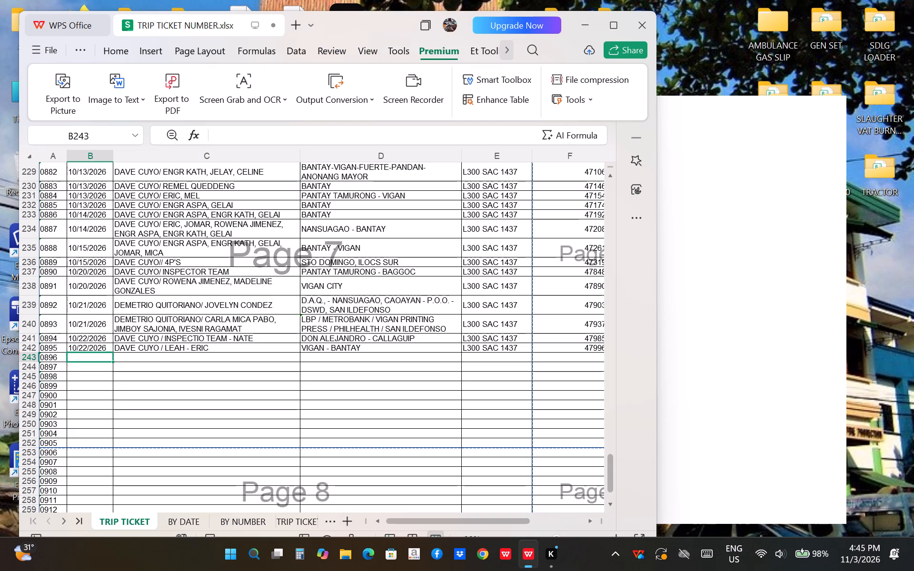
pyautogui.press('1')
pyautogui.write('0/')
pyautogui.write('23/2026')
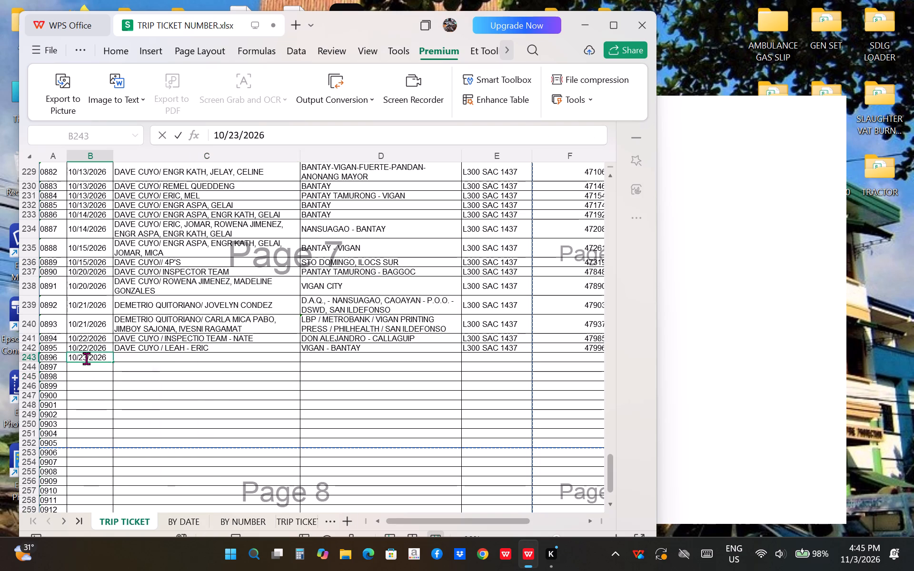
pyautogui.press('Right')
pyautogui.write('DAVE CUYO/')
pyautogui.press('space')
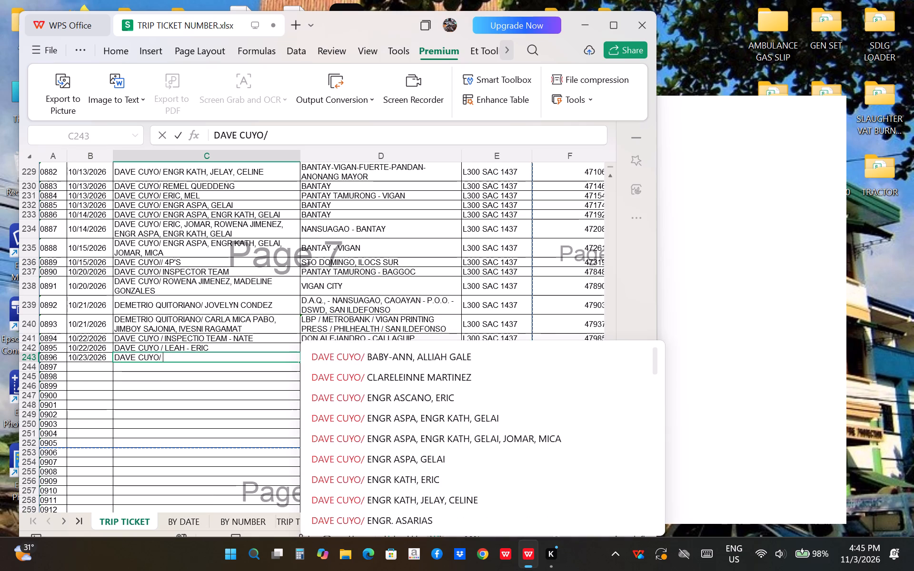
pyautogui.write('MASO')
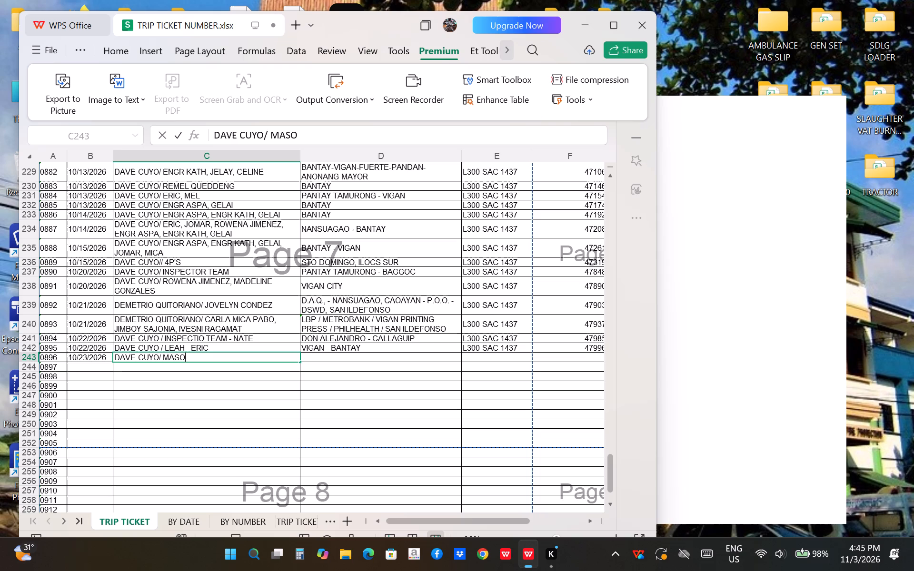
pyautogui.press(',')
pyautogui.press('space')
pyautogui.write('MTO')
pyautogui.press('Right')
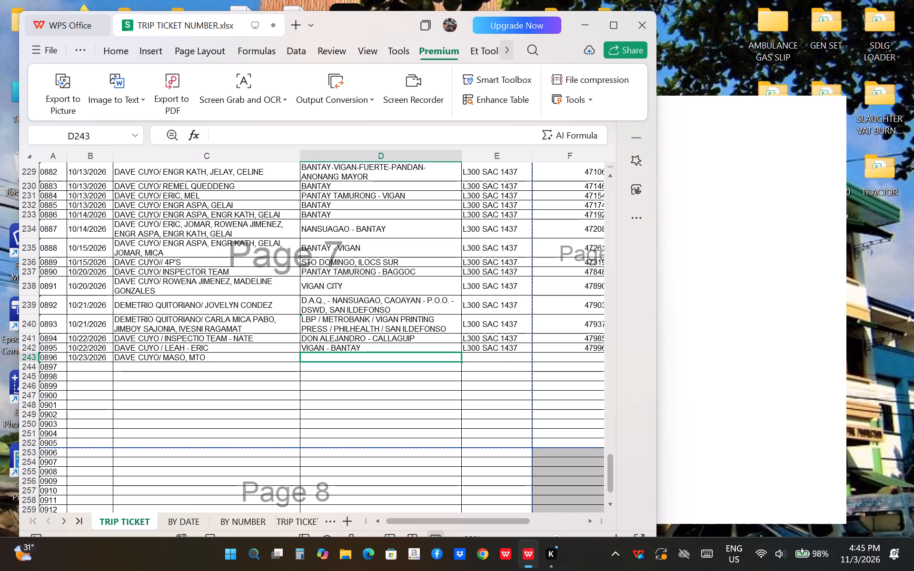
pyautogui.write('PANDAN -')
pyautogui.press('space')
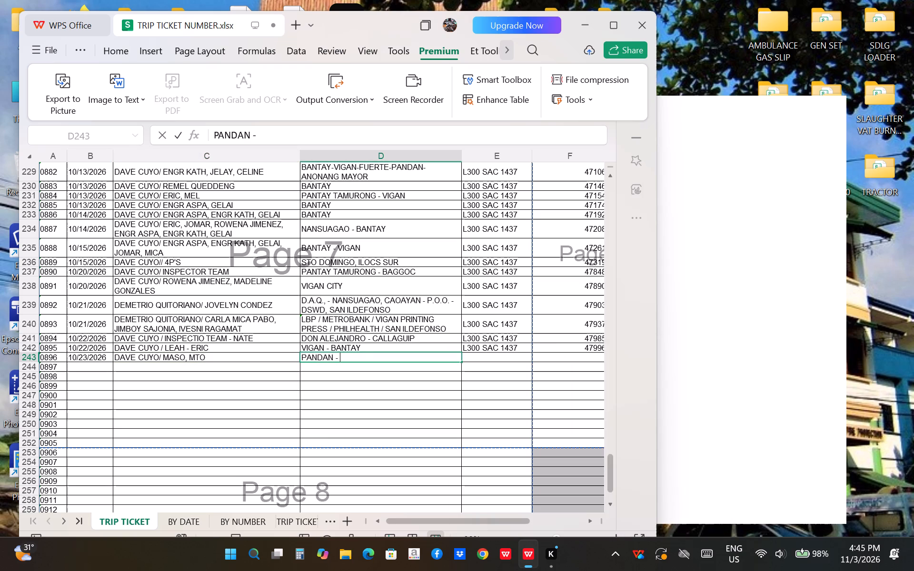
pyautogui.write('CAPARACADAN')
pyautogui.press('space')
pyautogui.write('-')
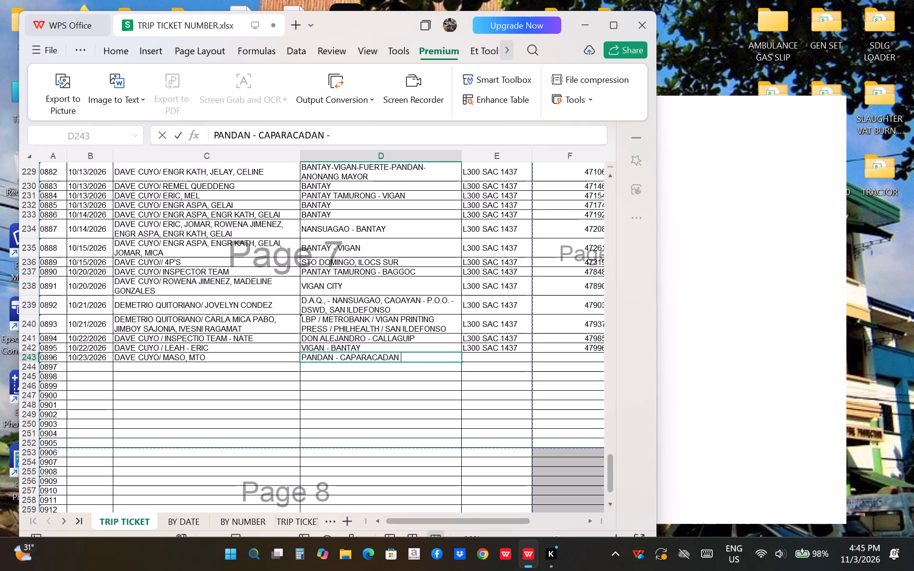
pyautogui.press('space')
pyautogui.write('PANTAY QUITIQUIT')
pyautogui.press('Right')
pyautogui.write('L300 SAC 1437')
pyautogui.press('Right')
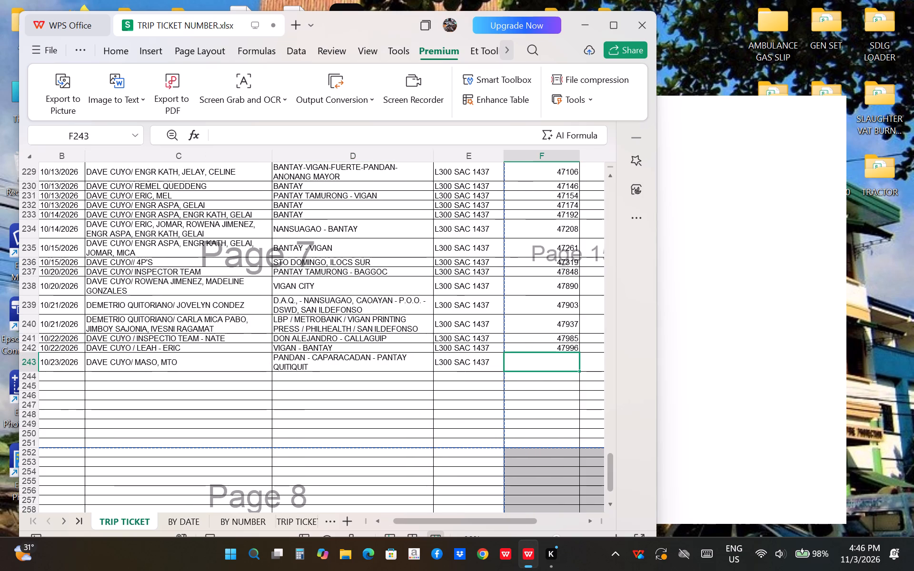
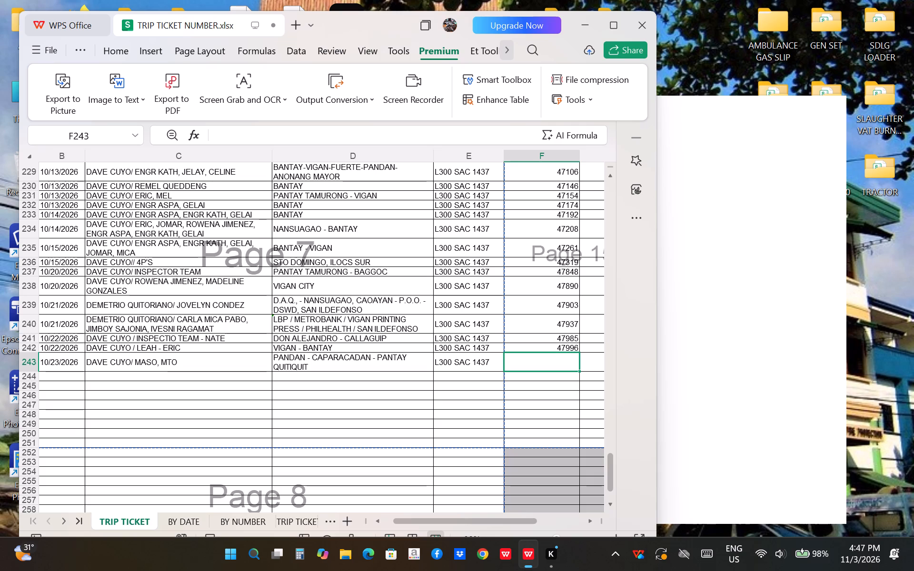
# For ticket 0896, enter 48012 in column F and 48024 in column G.
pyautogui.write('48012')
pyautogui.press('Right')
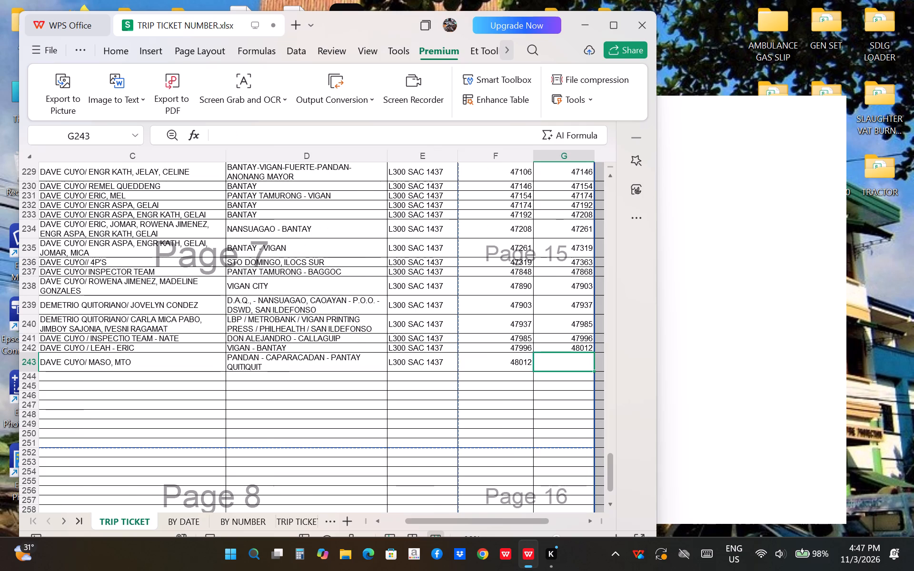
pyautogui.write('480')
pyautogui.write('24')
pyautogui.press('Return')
# For ticket 0897, enter the date 10/24/2026 and the same driver as ticket 0896, followed by "/ MASO - MTO".
pyautogui.moveTo(533, 522); pyautogui.dragTo(303, 522)
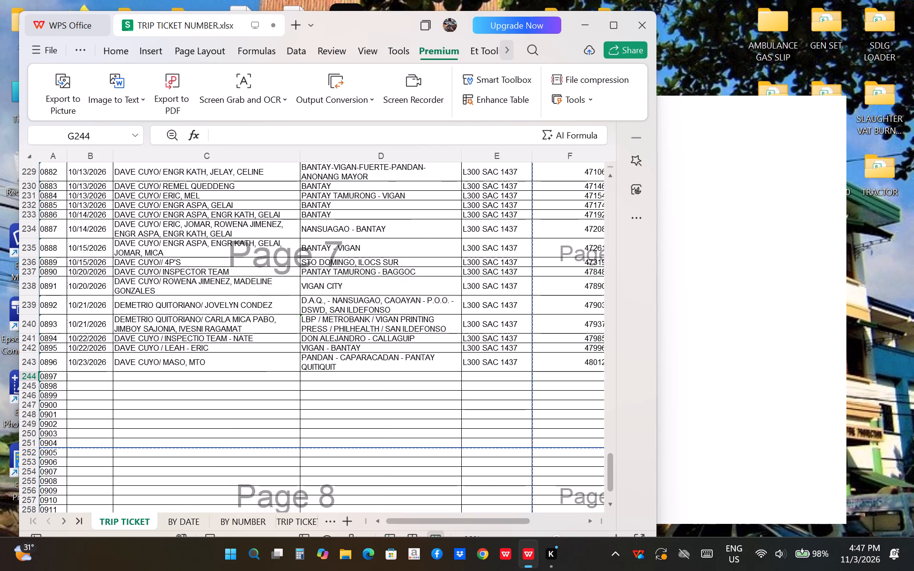
pyautogui.click(84, 379)
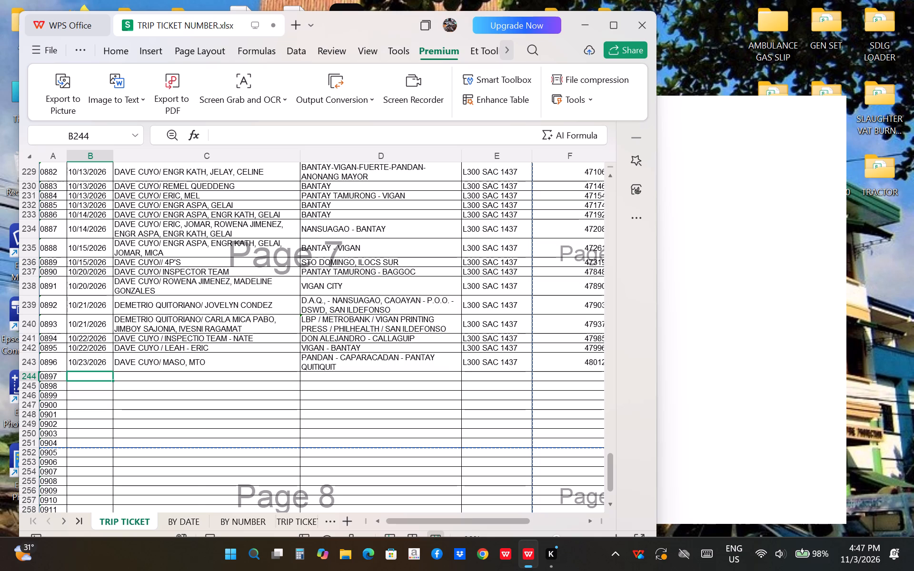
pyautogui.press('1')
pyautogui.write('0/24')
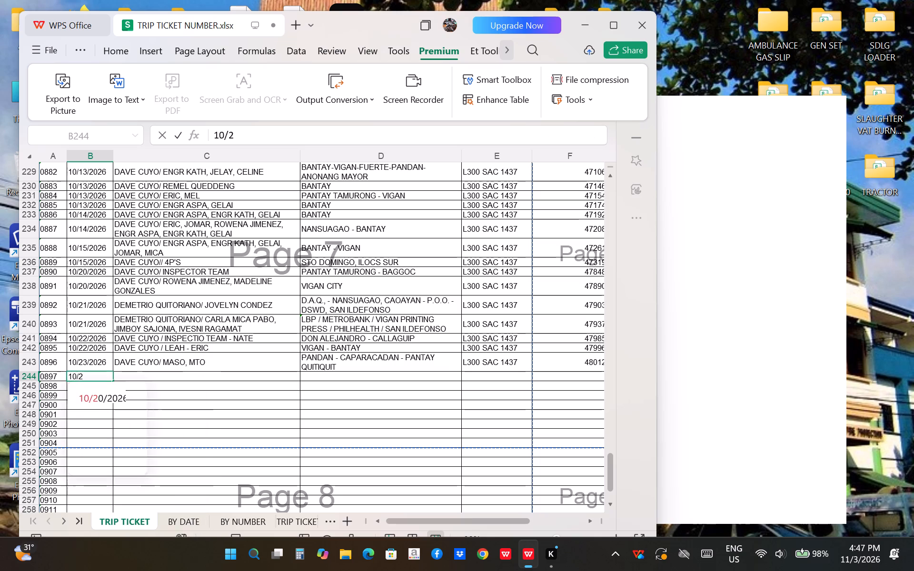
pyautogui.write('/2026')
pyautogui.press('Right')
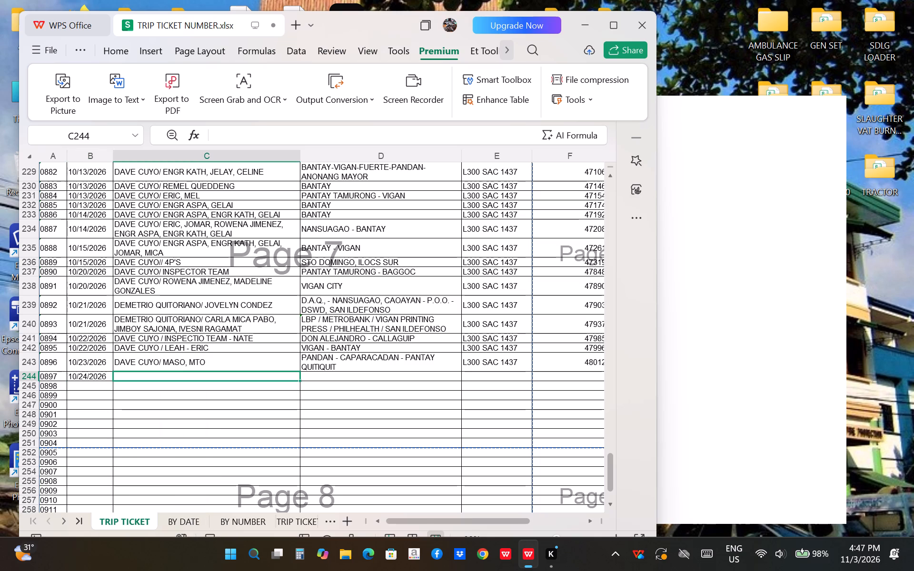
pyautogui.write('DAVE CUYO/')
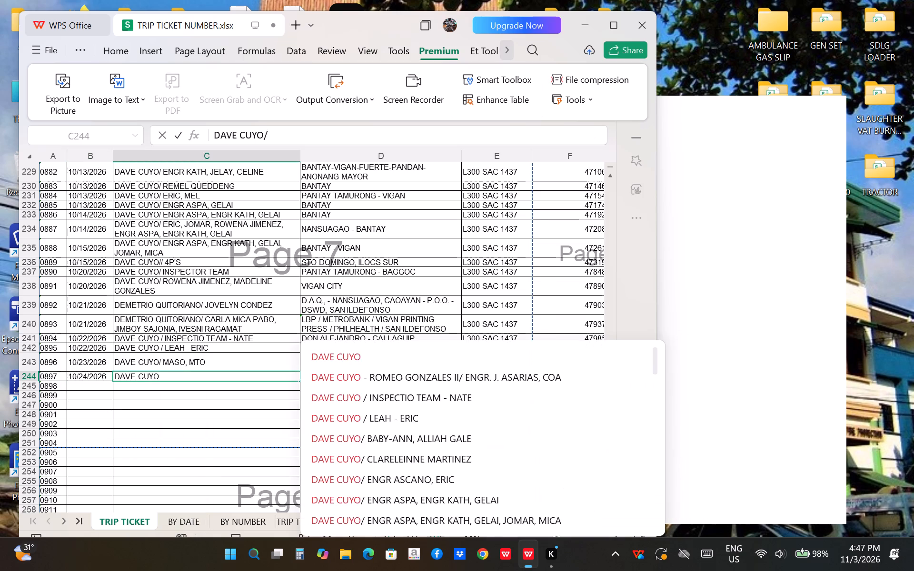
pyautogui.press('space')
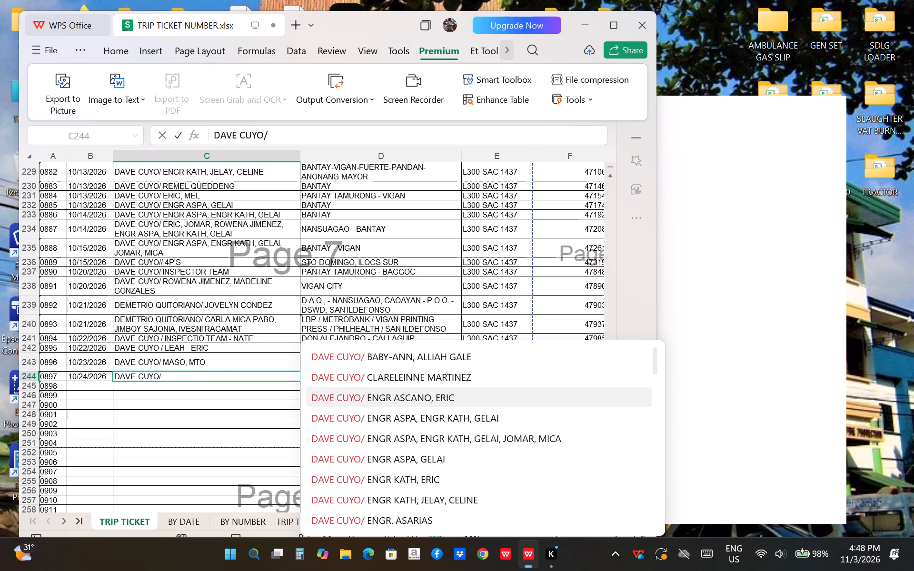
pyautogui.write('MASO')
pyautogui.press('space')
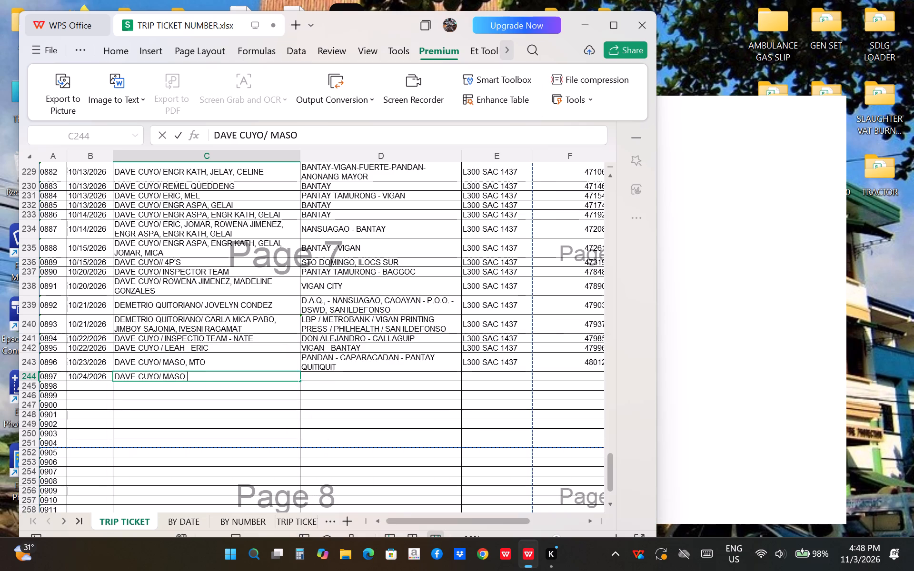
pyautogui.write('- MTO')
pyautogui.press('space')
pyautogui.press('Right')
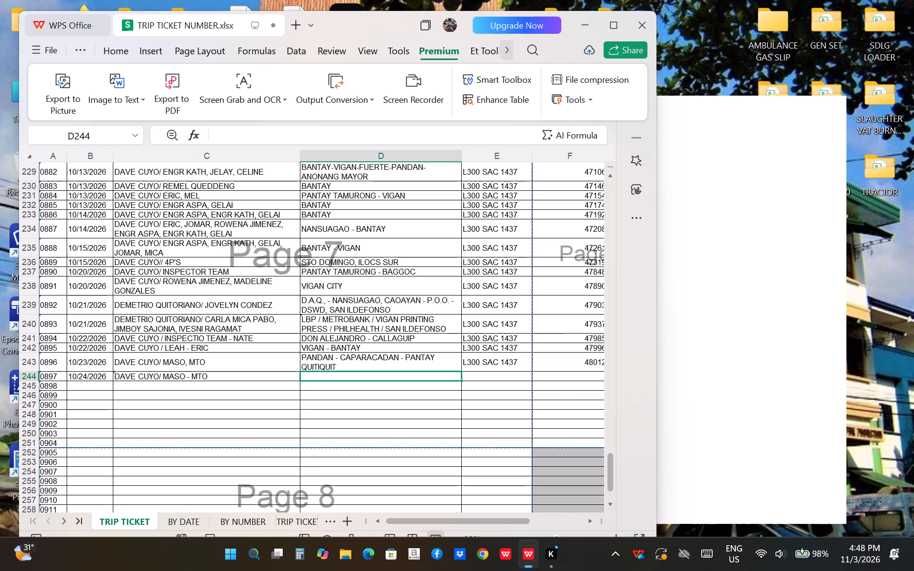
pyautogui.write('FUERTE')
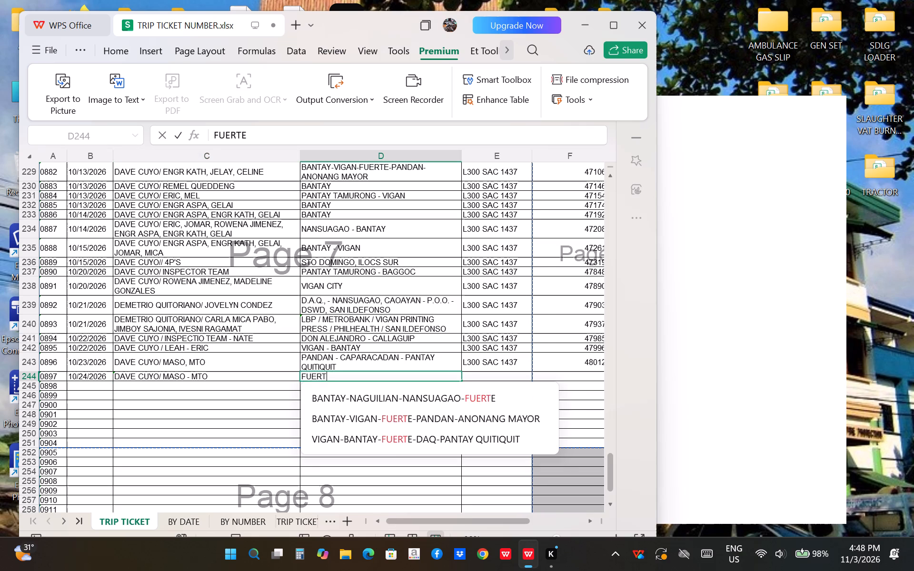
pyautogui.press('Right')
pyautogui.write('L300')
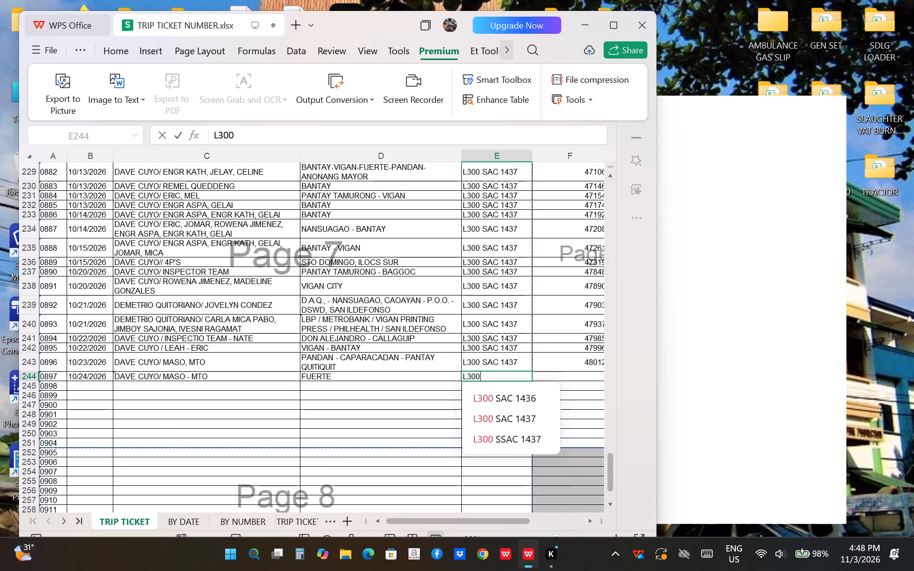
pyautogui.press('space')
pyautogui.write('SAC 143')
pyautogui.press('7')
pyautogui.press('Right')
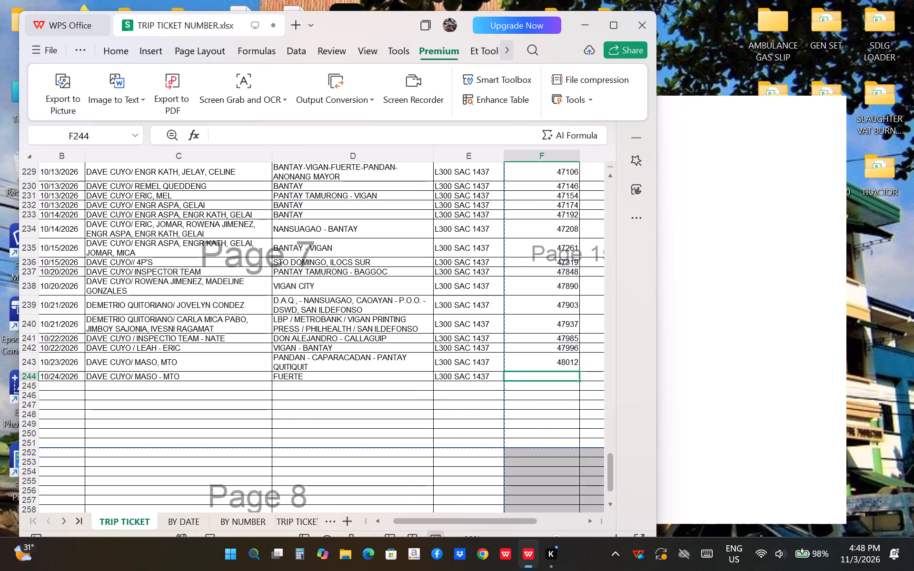
# For ticket 0897, enter 48024 in column F and 48035 in column G.
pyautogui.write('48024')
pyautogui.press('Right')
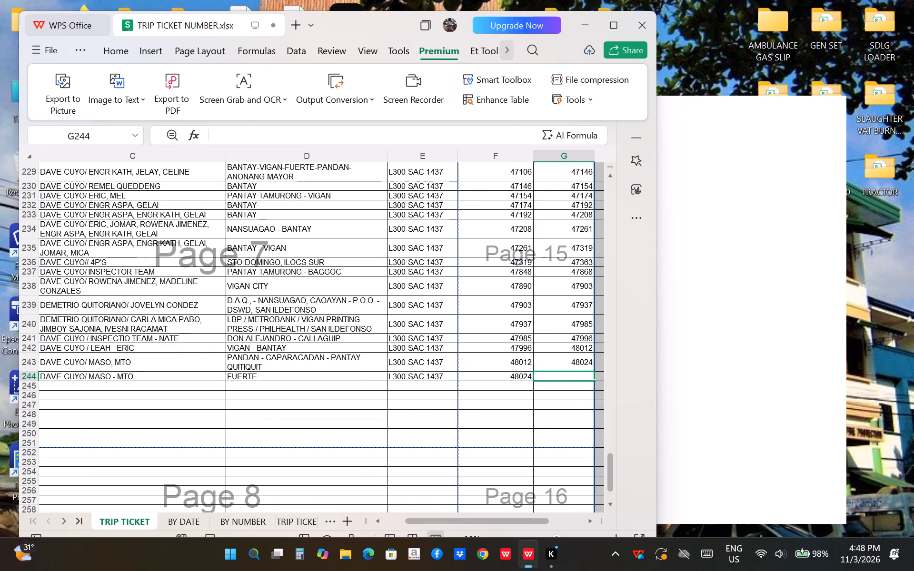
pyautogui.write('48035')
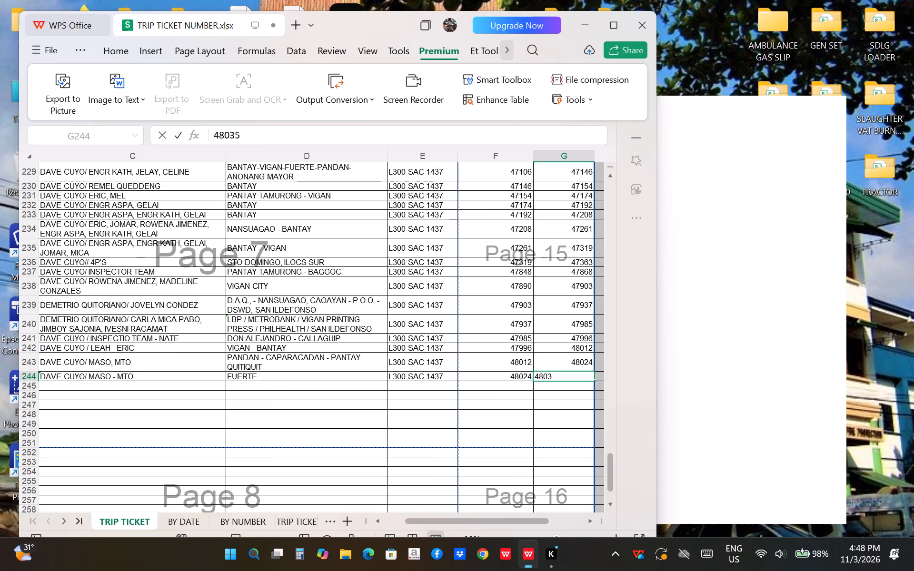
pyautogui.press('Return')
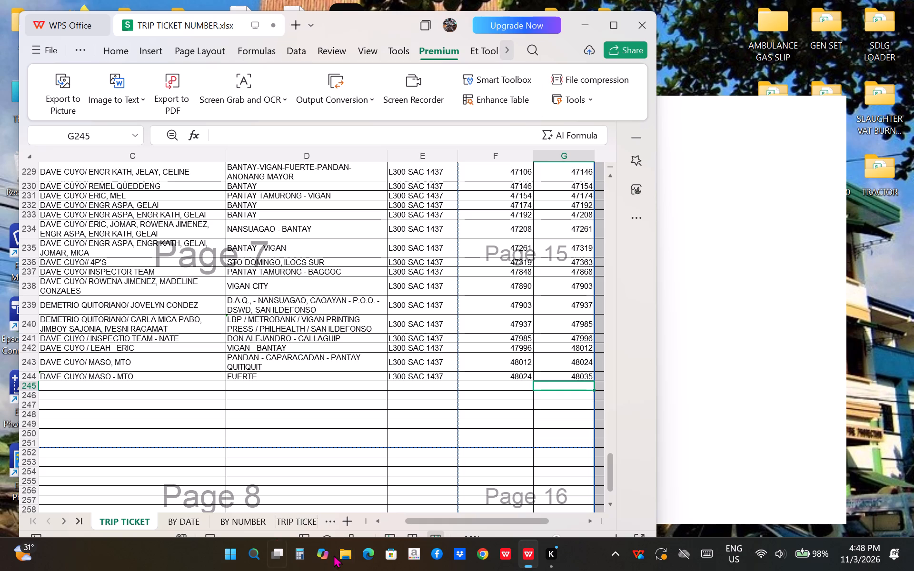
# Enter the date 10/26/2026 for ticket 0898.
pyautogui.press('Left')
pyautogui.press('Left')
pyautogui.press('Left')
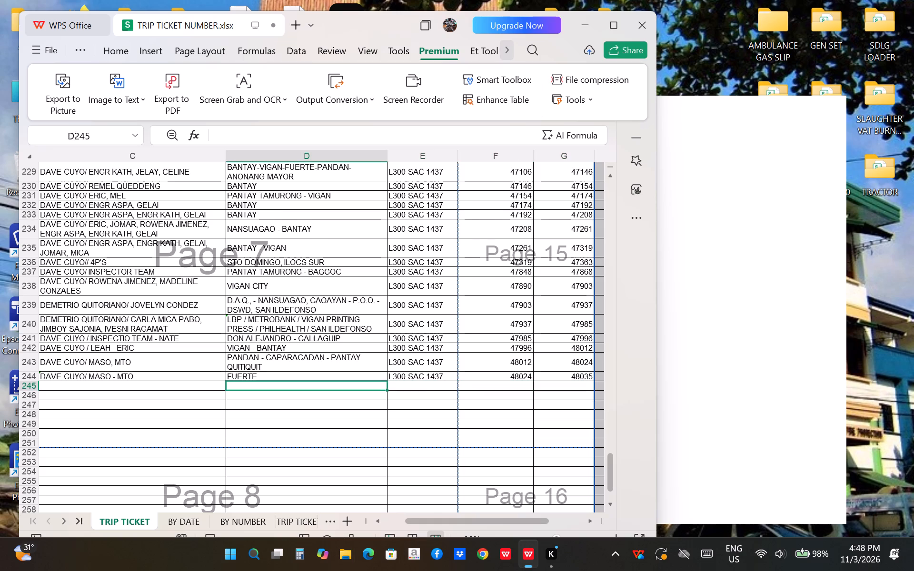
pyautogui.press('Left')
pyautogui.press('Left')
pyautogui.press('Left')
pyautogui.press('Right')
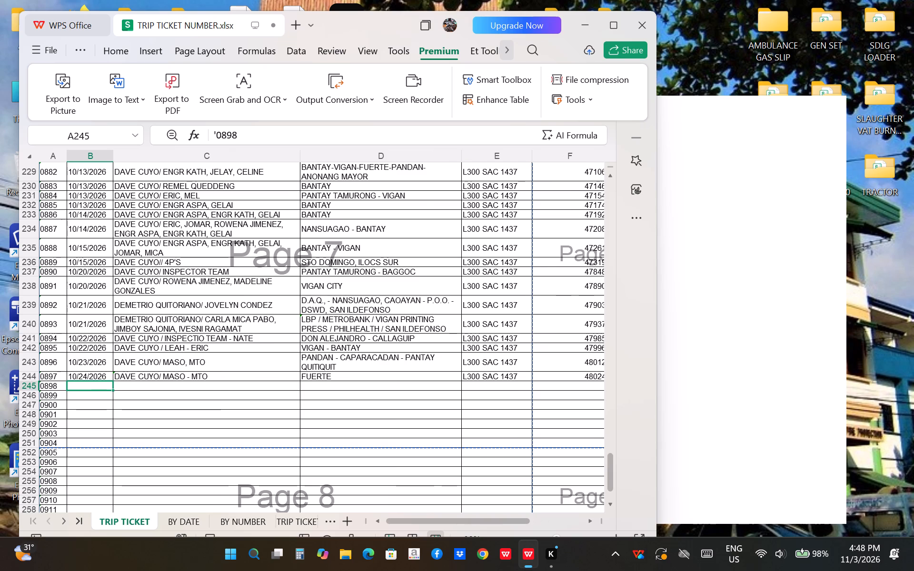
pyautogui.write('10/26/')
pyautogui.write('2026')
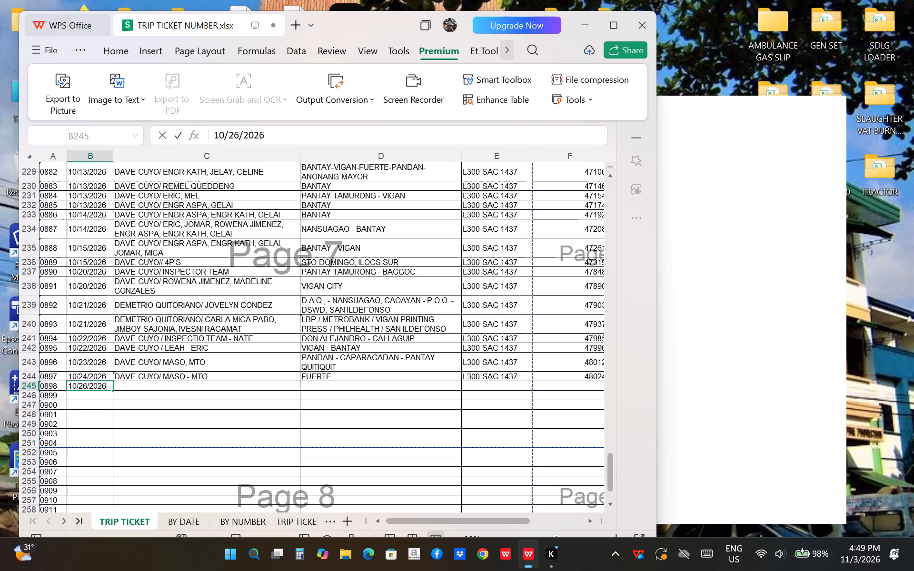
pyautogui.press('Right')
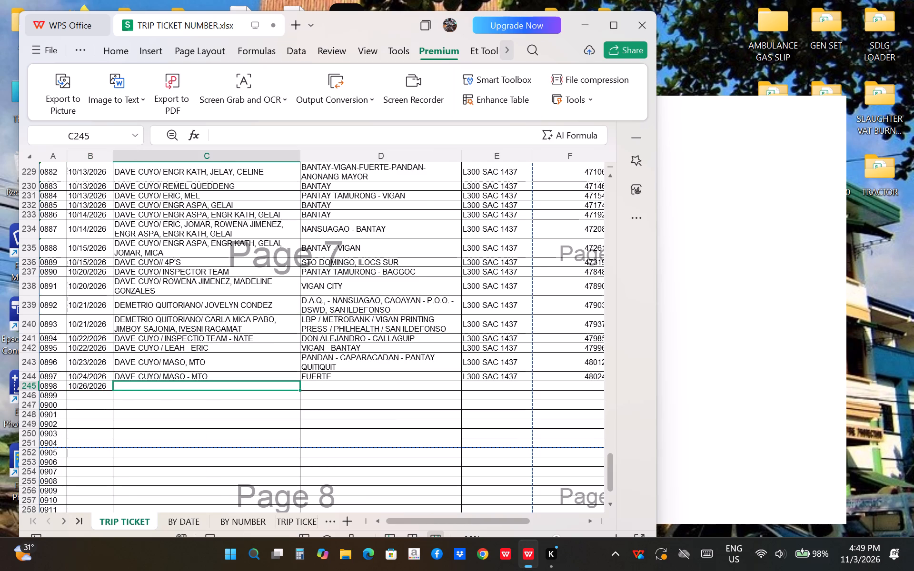
# Enter ticket 0898's driver as in ticket 0897, with ticket 0891's first passenger and ticket 0892's passenger after the slash.
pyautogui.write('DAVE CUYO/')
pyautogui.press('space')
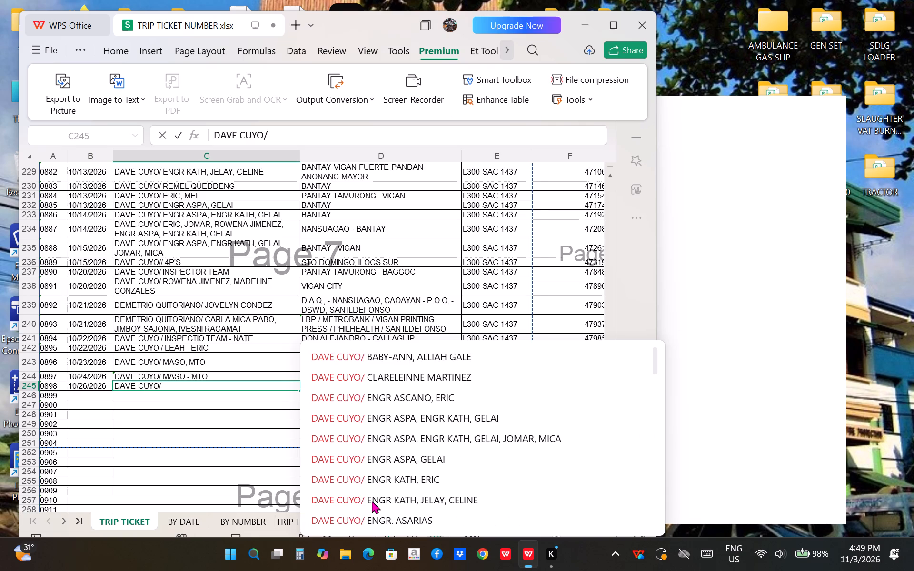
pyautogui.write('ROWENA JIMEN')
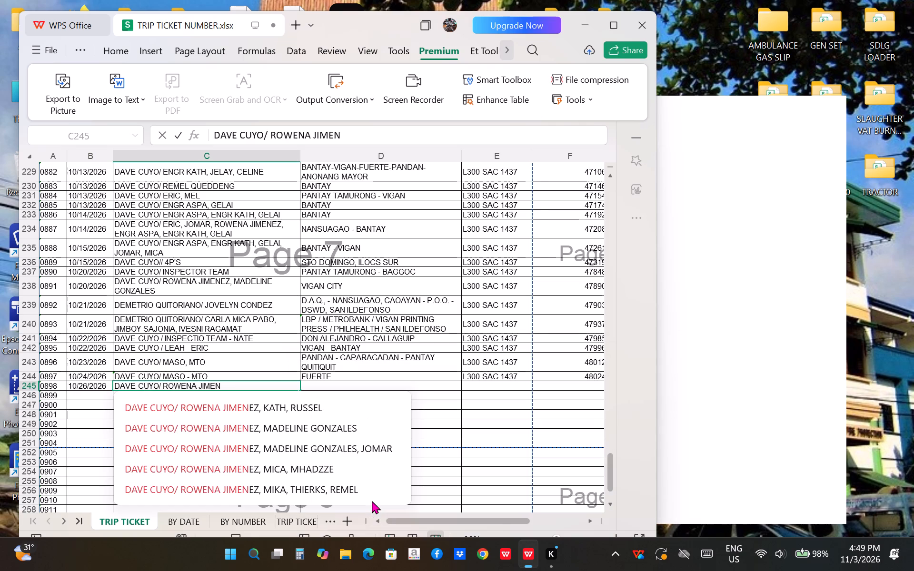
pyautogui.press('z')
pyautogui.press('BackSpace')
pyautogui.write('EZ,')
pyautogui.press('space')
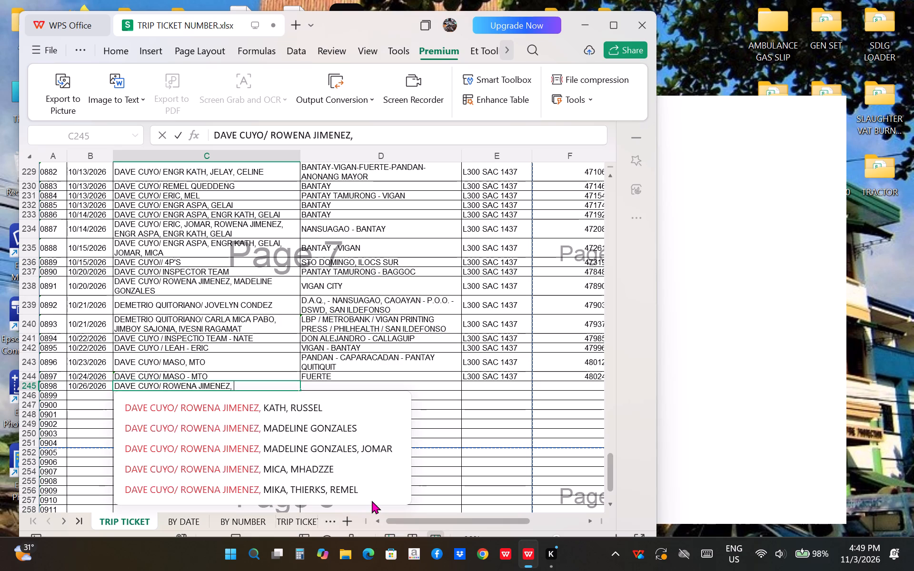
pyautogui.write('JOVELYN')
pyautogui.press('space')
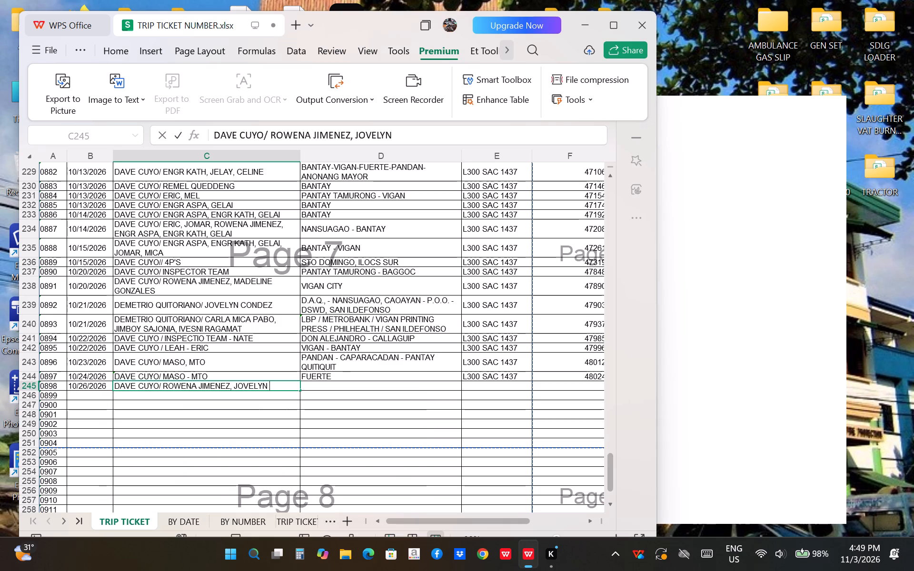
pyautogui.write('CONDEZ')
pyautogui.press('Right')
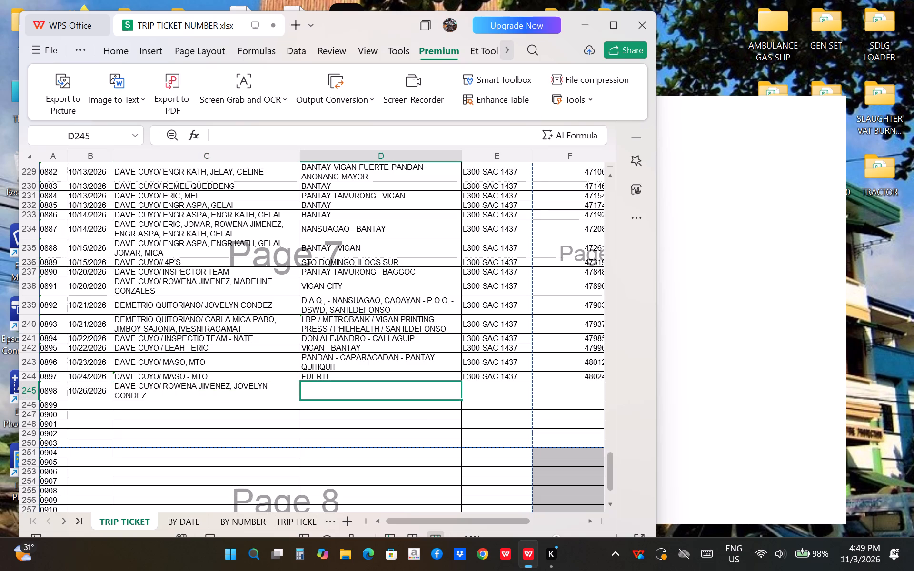
# Start ticket 0898's destination with ANONANG MAYOR - ANONANG MENOR - NAGUILIAN - NANSUAGAO - VILLAMAR.
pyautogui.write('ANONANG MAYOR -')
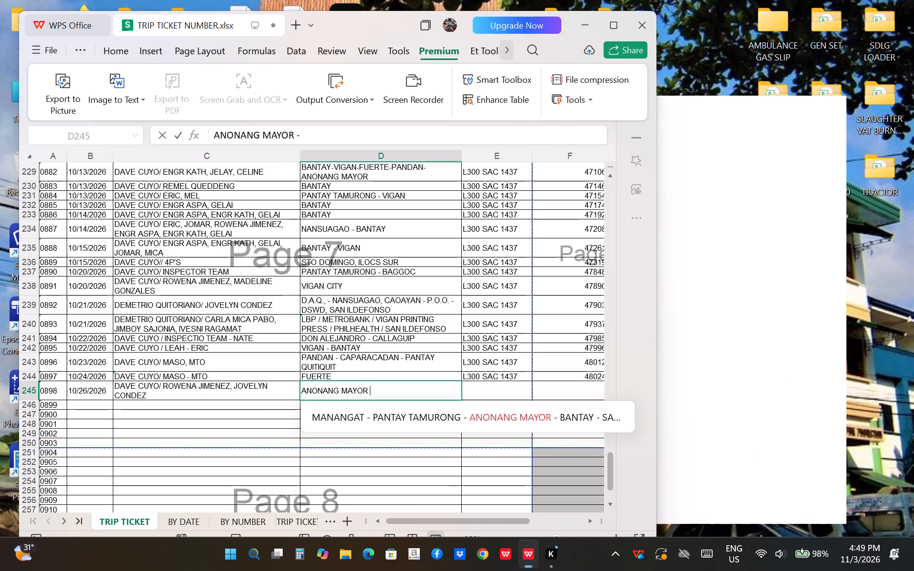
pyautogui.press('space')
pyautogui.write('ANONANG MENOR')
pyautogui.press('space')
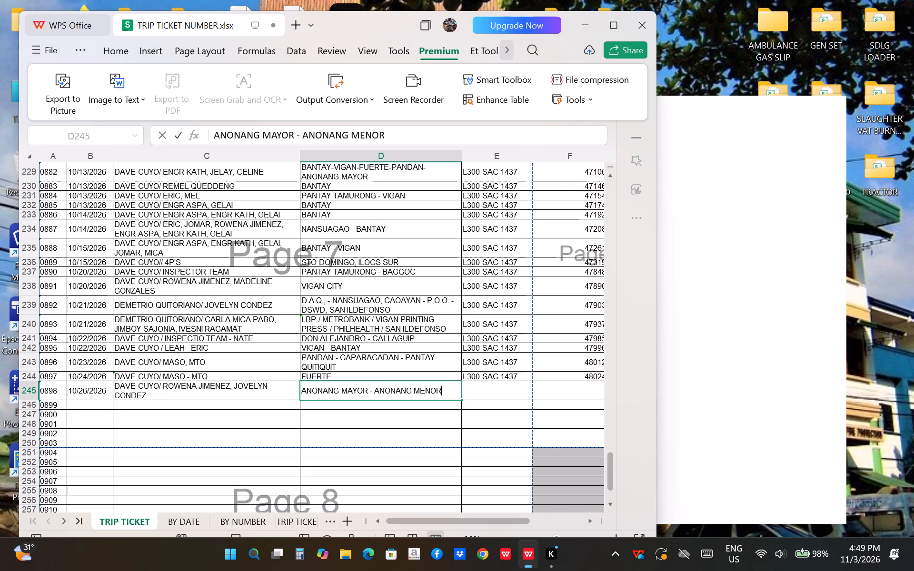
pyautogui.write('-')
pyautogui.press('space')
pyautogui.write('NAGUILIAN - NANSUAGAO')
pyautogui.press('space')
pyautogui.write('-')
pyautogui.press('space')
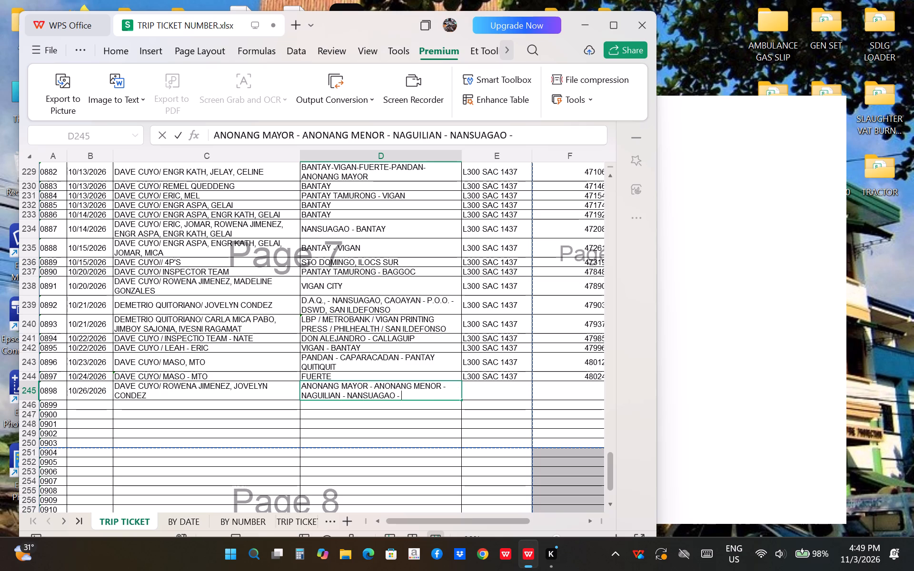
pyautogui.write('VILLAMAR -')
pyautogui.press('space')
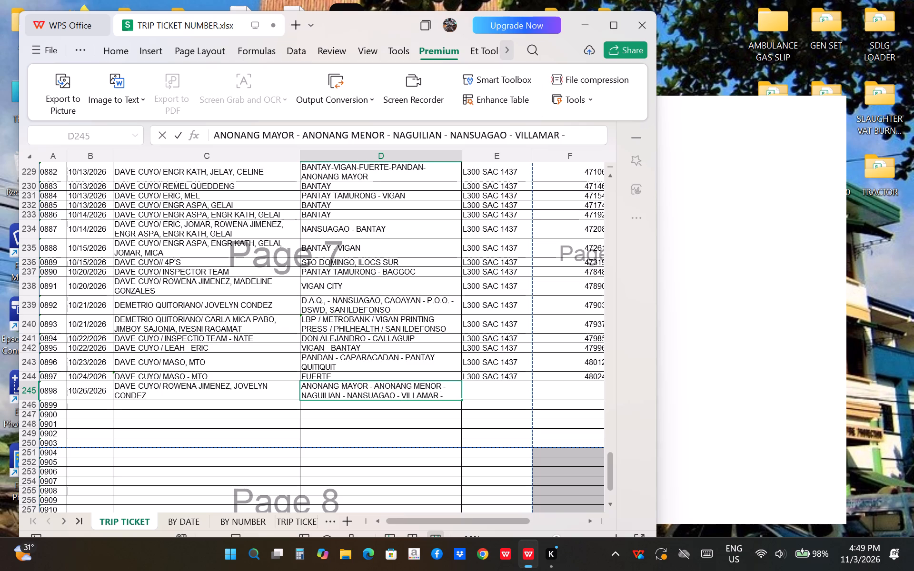
# Continue ticket 0898's destination with PANTAY TAMURONG - CALLAGUIP - BAGGOC, keeping the spaced-hyphen separators.
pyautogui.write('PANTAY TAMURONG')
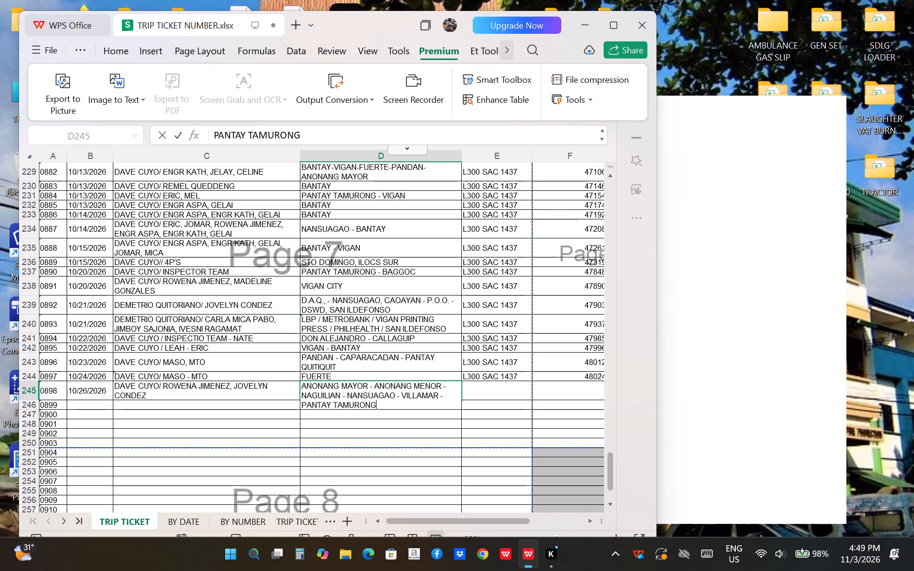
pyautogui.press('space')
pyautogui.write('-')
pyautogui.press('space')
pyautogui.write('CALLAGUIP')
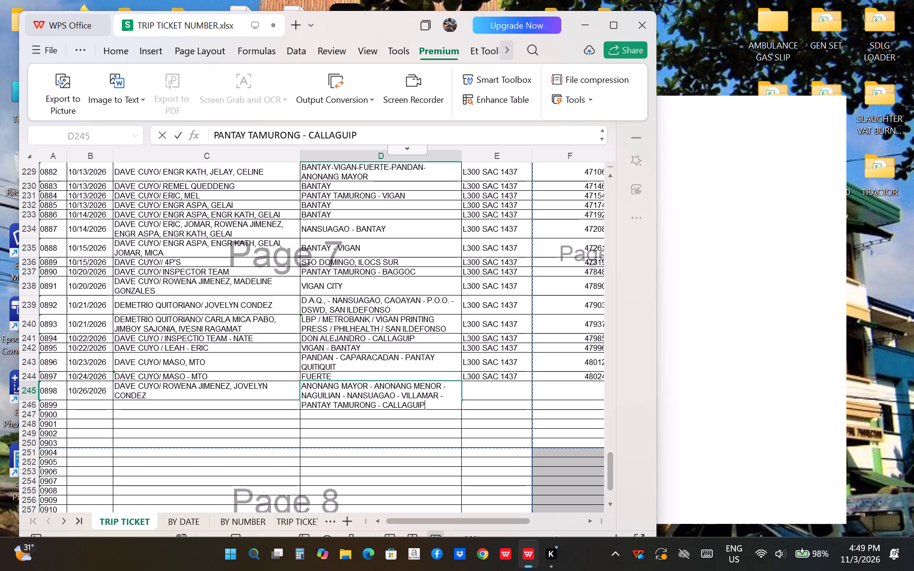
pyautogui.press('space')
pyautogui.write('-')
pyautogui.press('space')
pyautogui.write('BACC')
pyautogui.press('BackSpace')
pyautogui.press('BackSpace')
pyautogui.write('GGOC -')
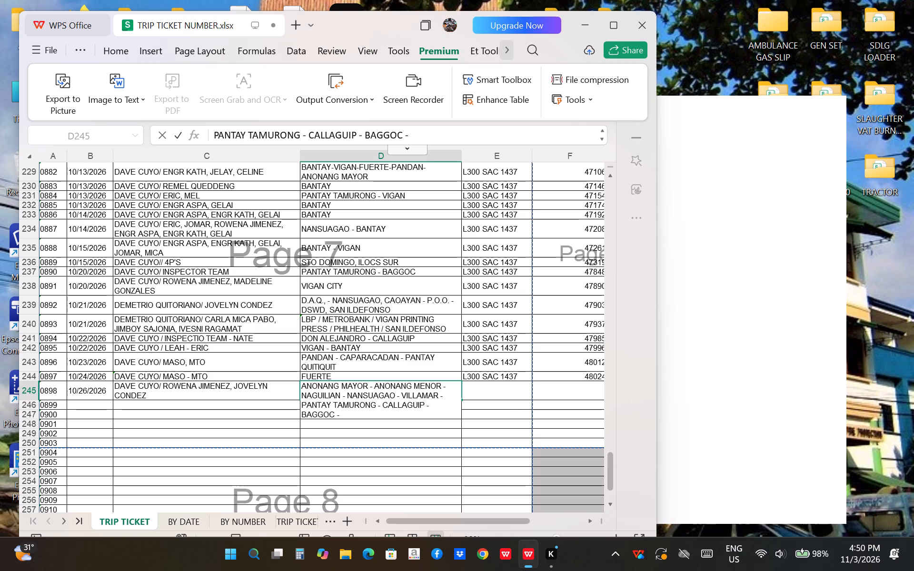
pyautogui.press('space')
# Complete ticket 0898's destination by adding PANDAN - DAQ - DDQ - DLQ - LPP.
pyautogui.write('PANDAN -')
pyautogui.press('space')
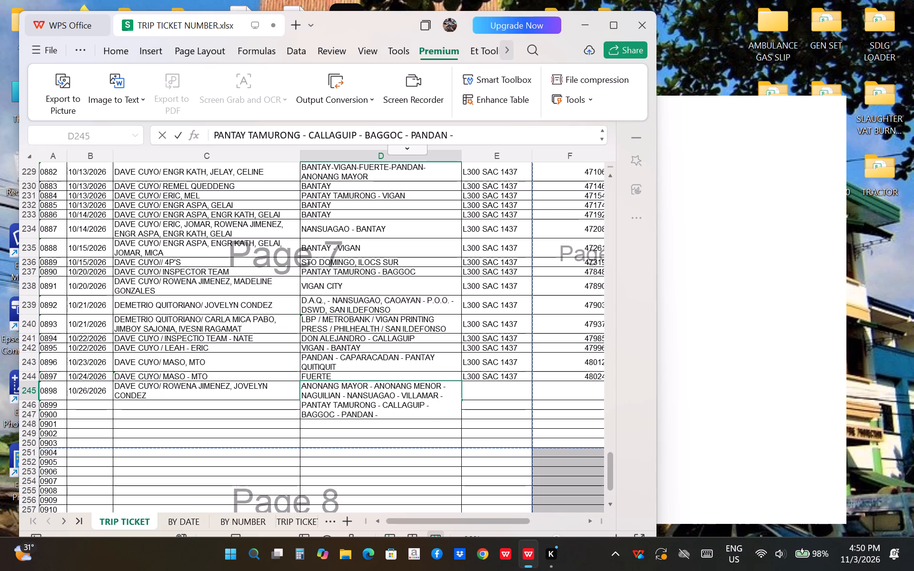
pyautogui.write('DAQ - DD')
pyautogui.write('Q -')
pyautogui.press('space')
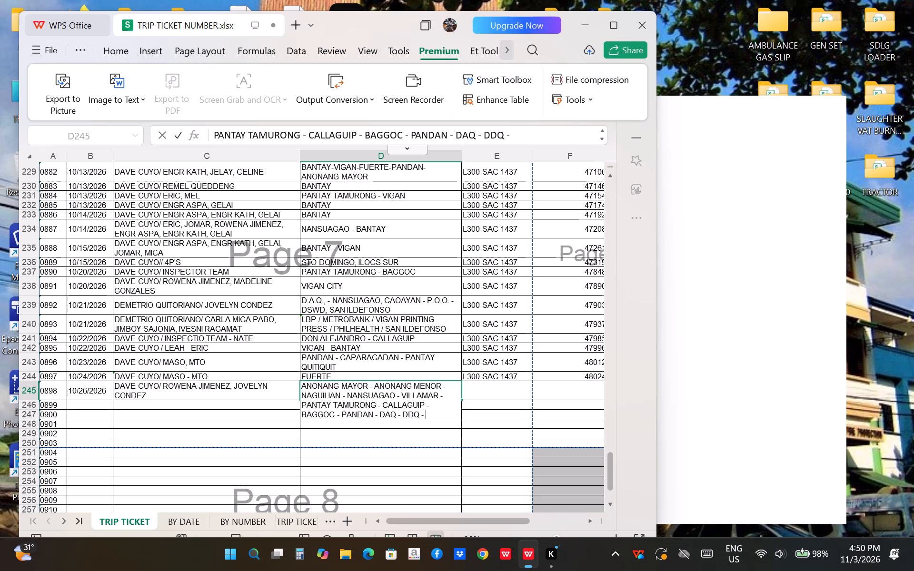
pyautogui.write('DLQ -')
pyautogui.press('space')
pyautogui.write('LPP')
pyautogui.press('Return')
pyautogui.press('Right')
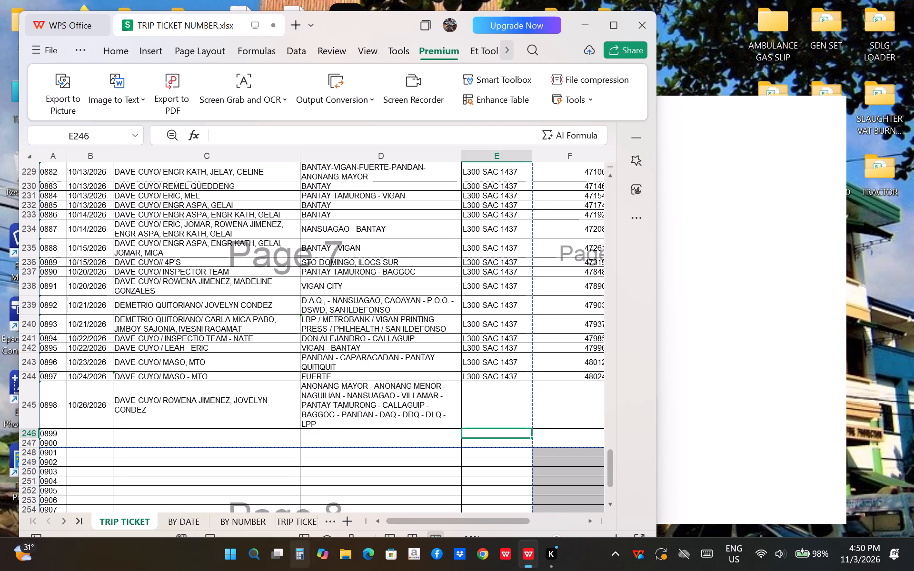
pyautogui.click(508, 407)
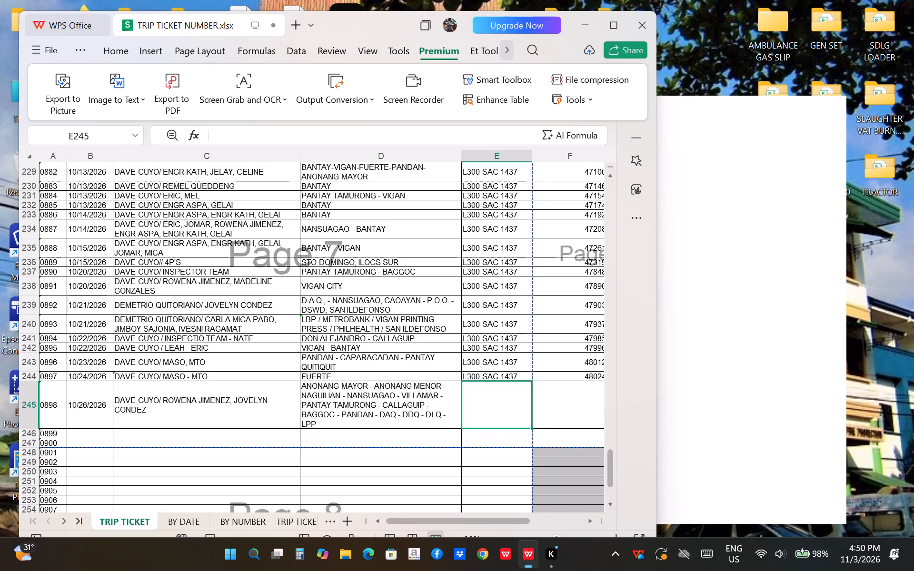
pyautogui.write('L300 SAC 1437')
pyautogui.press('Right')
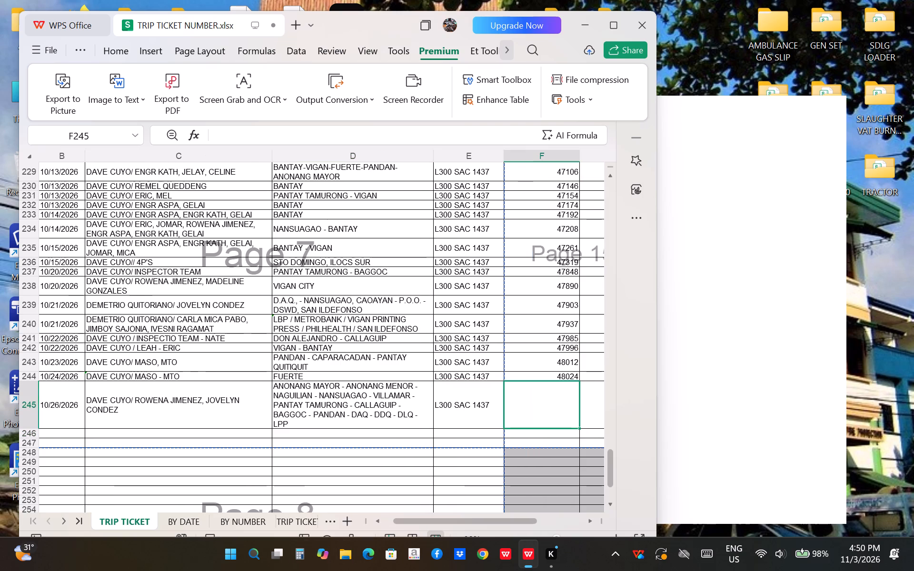
# For ticket 0898, enter 48035 in column F and 48087 in column G.
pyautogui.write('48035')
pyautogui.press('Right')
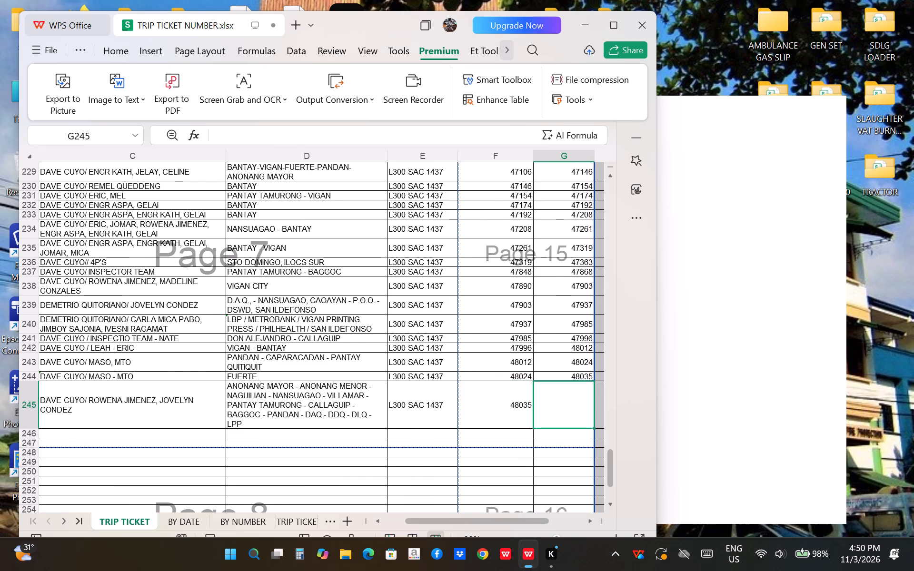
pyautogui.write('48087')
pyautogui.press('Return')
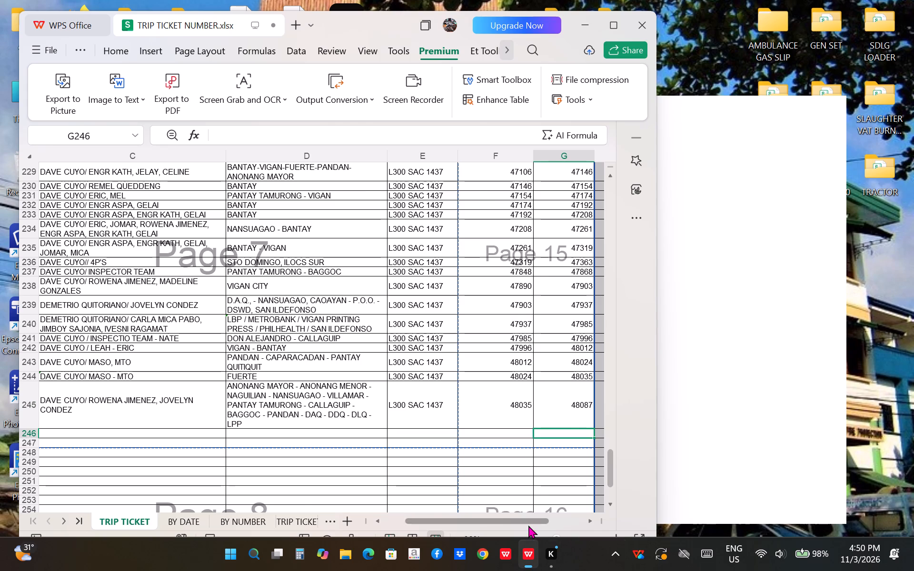
# Enter the date 10/27/2026 for ticket 0899.
pyautogui.moveTo(528, 523); pyautogui.dragTo(397, 525)
pyautogui.click(69, 431)
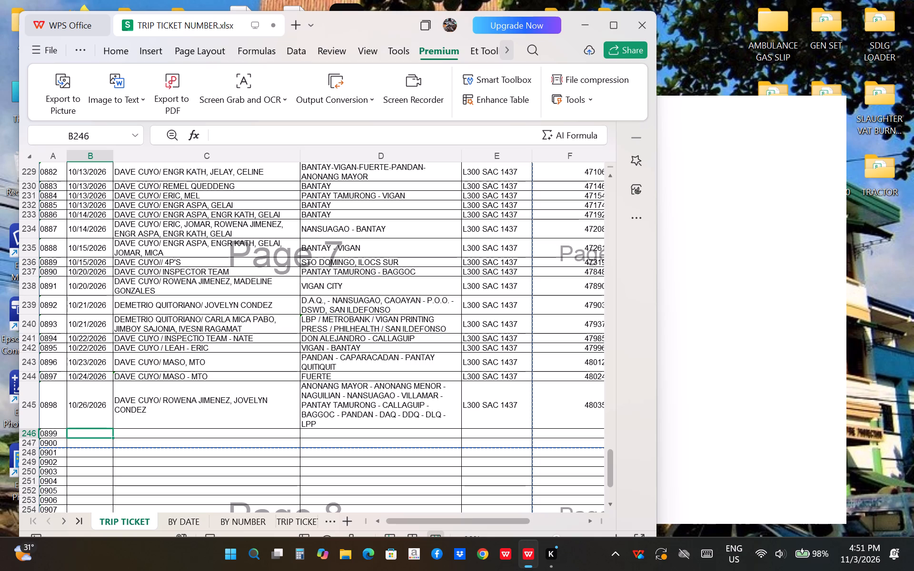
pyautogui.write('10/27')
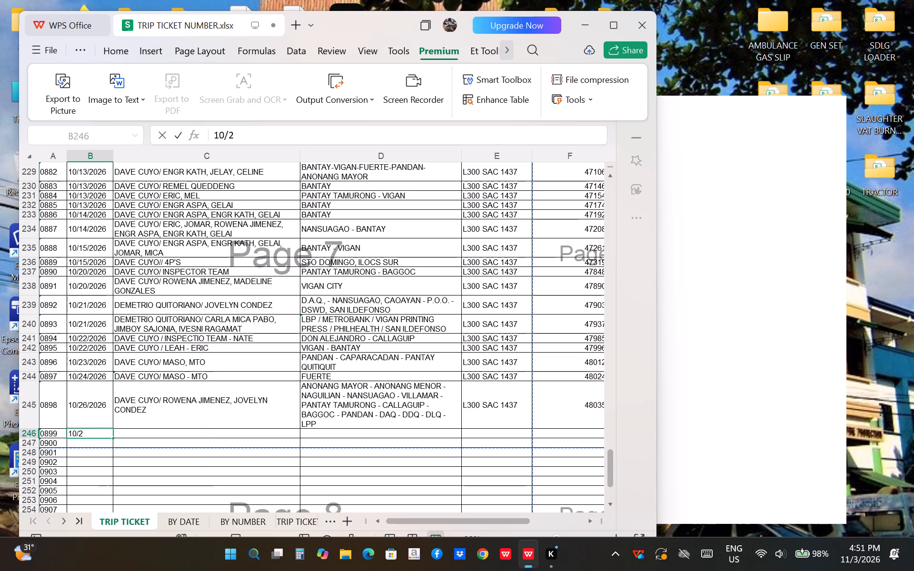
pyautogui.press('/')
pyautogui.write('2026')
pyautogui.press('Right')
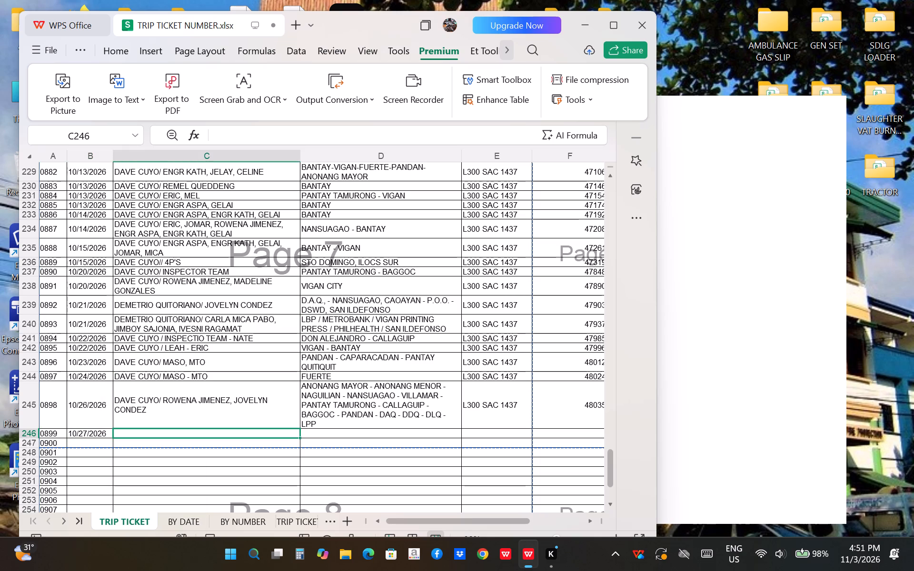
# Enter the same driver and two passengers for ticket 0899 as in ticket 0898.
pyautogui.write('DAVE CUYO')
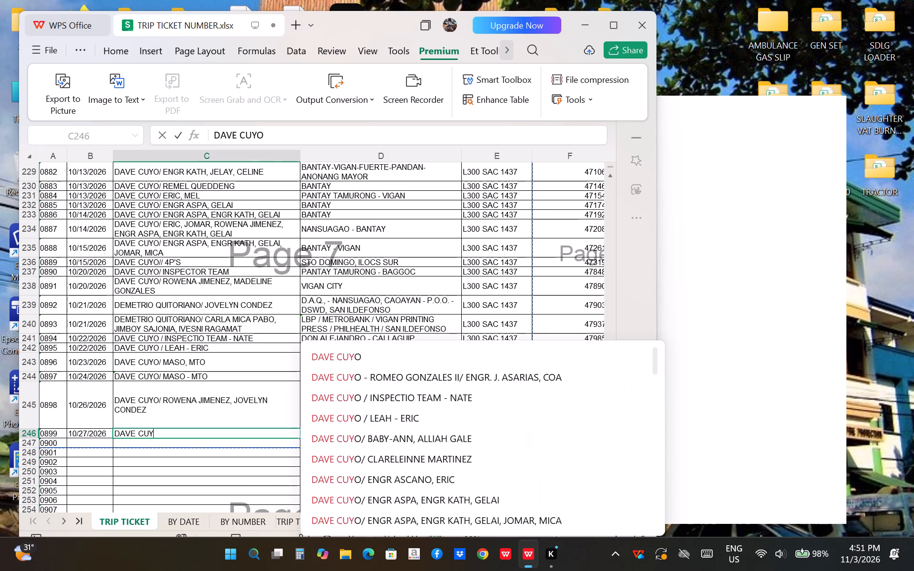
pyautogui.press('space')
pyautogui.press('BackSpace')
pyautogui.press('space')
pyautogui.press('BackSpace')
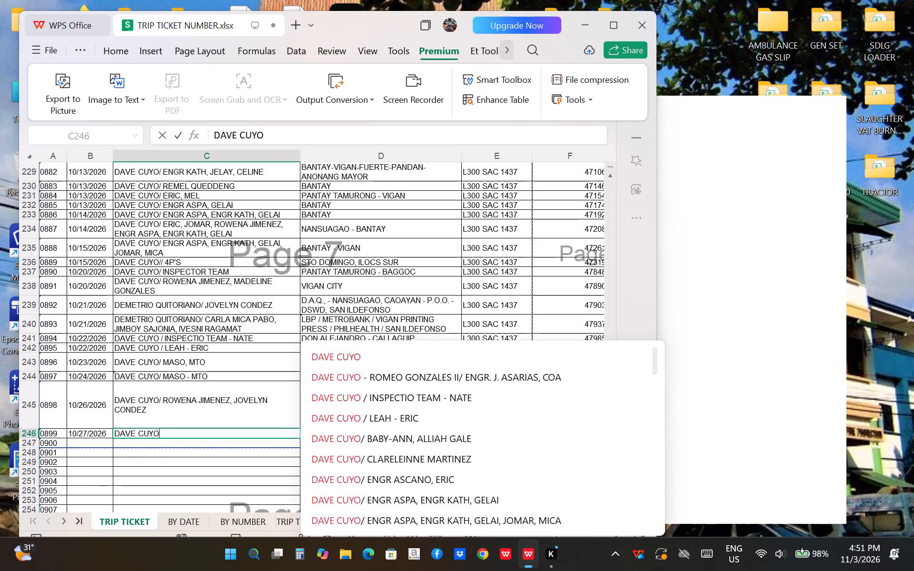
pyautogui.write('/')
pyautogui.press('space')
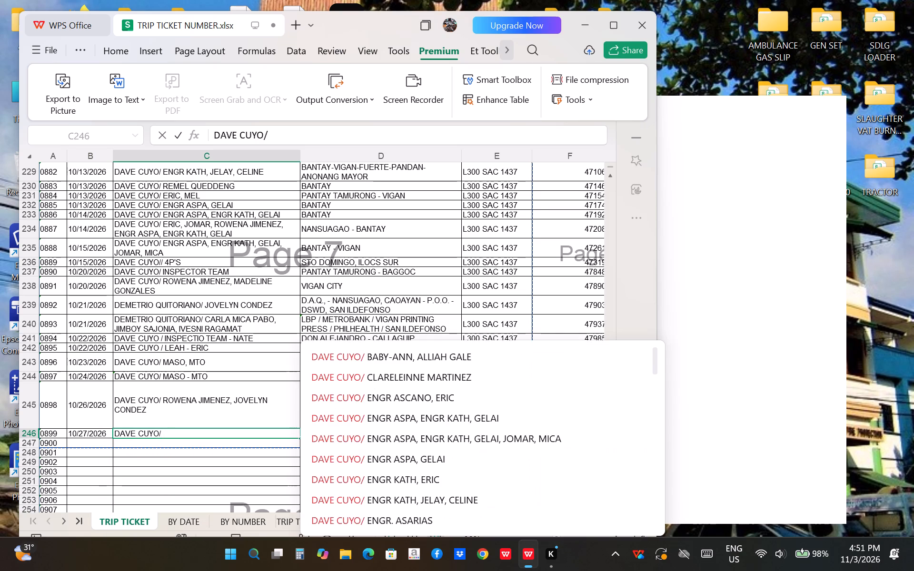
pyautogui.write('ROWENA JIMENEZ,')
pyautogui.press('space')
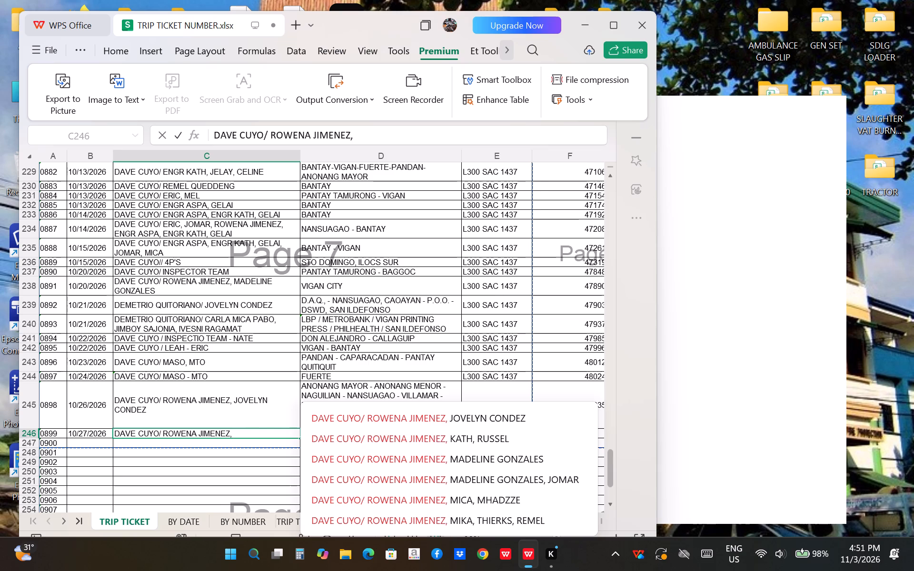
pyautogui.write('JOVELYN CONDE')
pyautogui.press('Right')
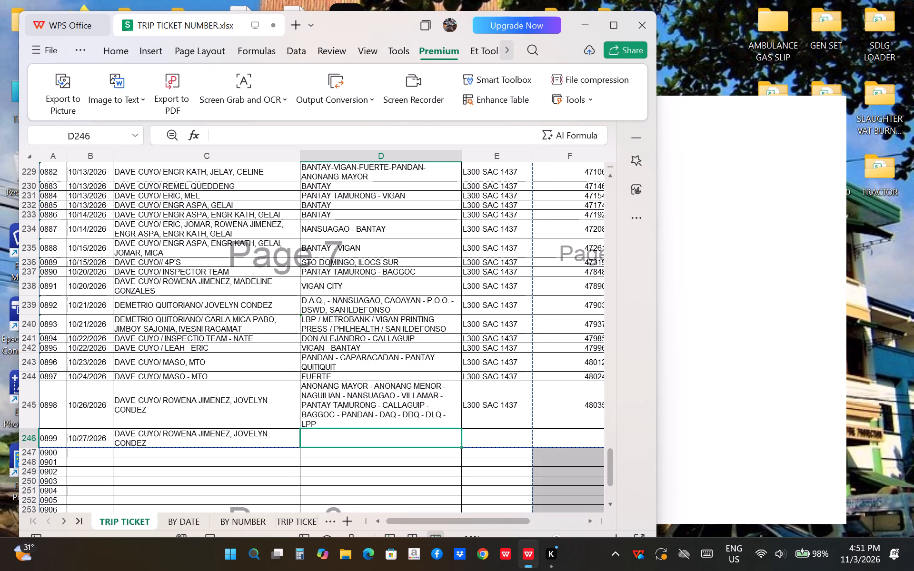
# Start ticket 0899's destination with PURO - FUERTE-.
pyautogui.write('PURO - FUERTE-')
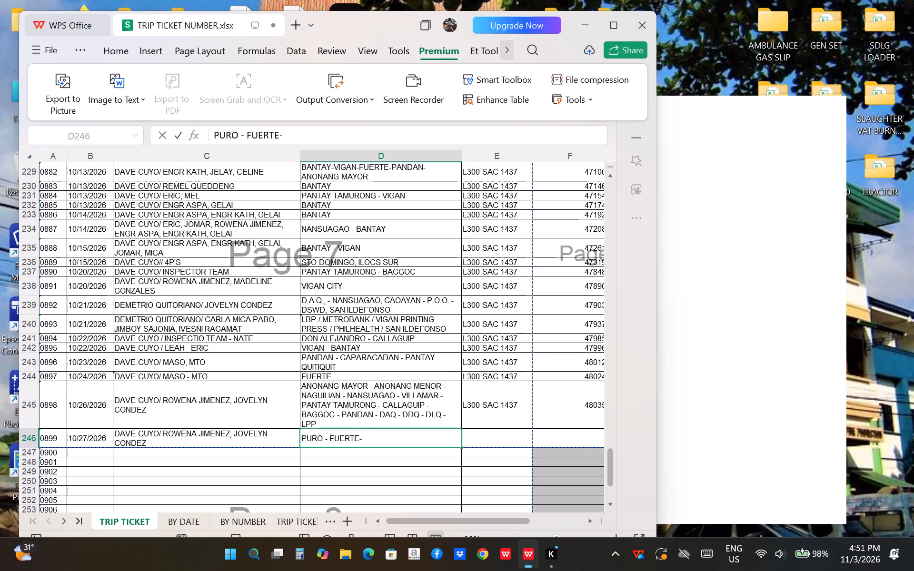
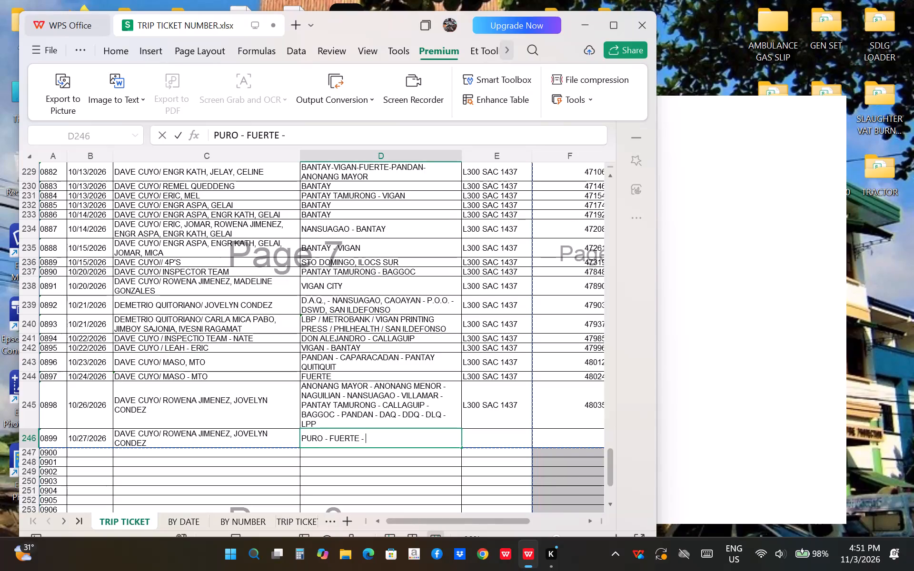
# Continue ticket 0899's destination with MANANGAT - CAPARACADAN -.
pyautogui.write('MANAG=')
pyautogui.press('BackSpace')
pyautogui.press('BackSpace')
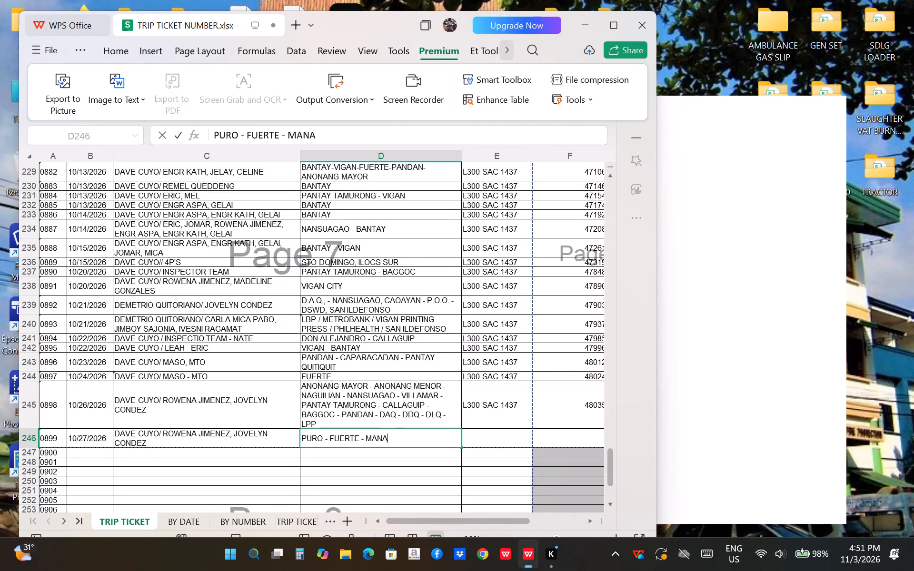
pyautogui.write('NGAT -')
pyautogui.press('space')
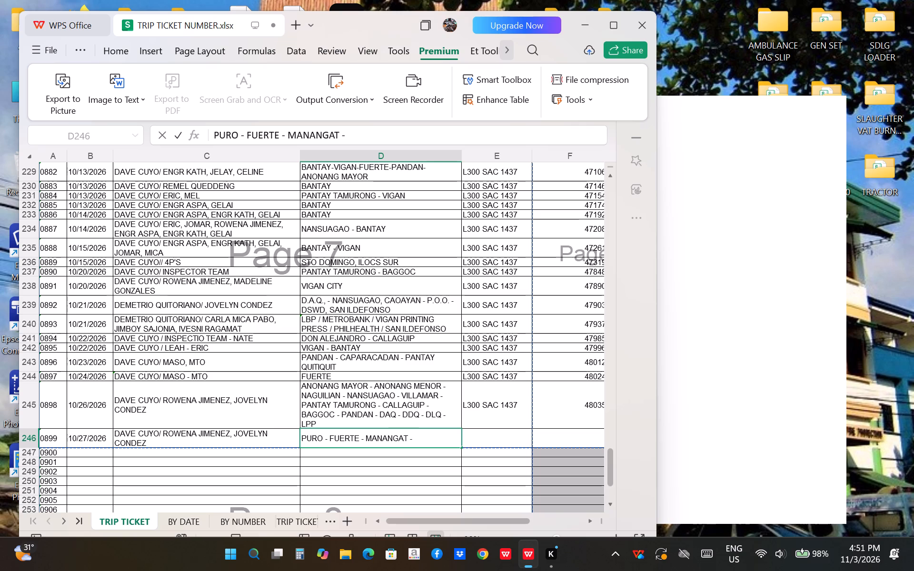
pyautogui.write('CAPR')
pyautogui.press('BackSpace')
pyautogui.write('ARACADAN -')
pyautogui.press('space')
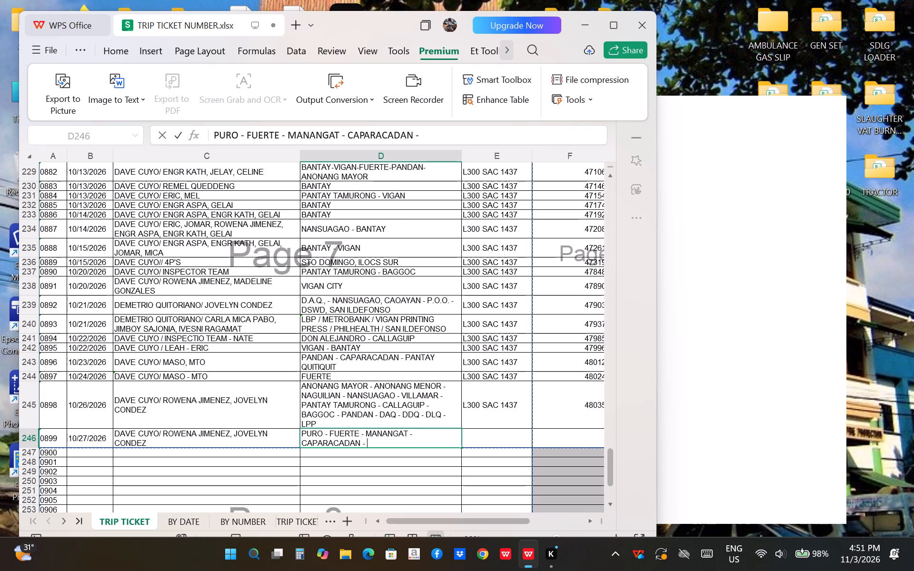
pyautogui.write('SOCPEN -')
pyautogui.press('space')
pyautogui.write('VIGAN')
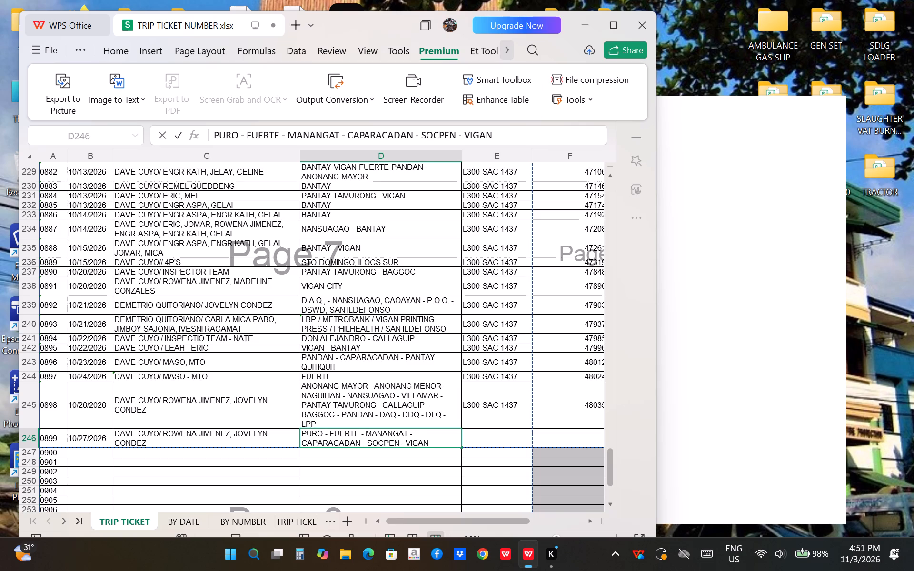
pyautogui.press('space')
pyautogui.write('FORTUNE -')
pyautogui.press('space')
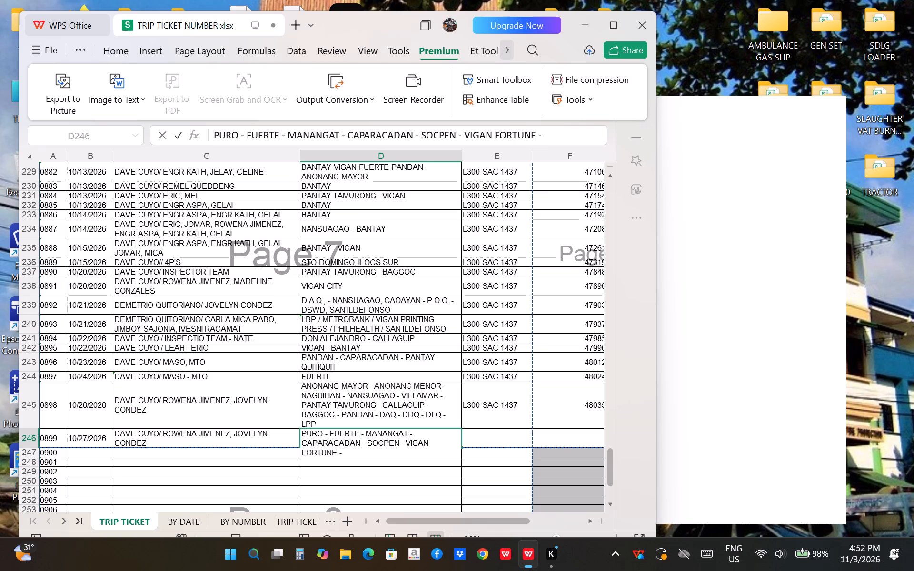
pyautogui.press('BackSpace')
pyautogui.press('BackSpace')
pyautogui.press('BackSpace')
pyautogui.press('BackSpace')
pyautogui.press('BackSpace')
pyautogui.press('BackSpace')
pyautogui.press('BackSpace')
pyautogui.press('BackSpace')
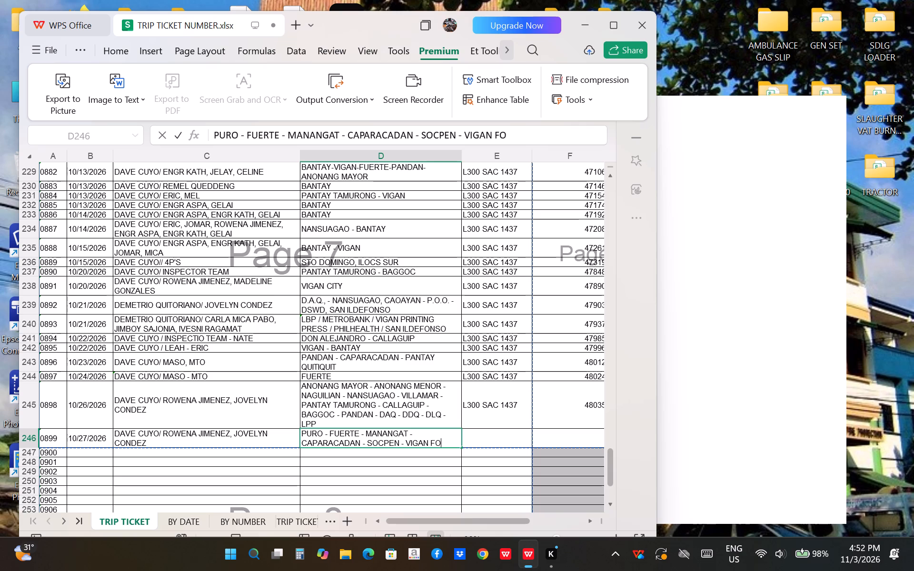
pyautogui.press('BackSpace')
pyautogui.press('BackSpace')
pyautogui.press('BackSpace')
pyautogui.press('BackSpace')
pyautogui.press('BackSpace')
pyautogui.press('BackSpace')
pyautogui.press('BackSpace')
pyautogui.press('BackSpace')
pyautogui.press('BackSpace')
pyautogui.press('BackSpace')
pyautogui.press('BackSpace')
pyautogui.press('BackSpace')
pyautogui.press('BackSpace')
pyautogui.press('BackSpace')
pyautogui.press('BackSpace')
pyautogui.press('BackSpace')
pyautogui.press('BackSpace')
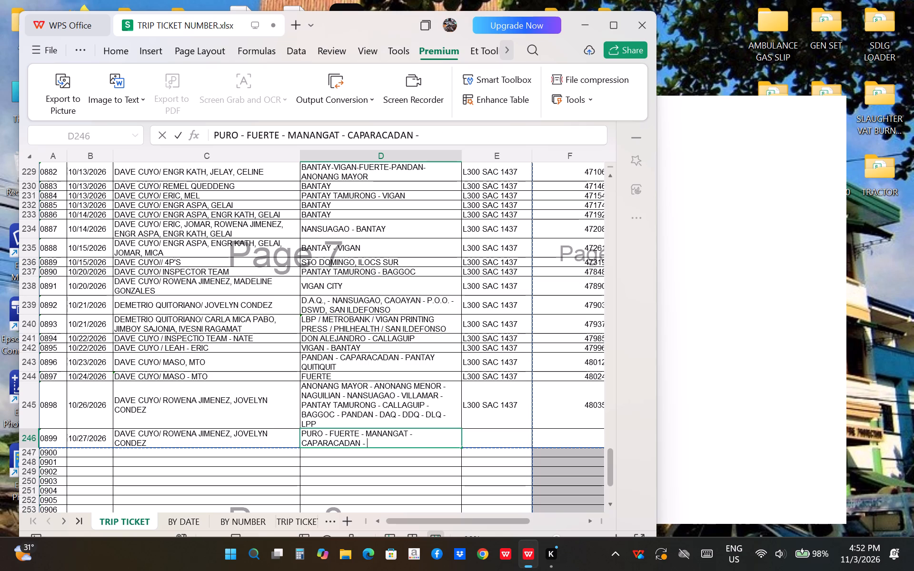
# Complete ticket 0899's destination with PANTAY QUITIQUIT - VIGAN - VILLAMAR.
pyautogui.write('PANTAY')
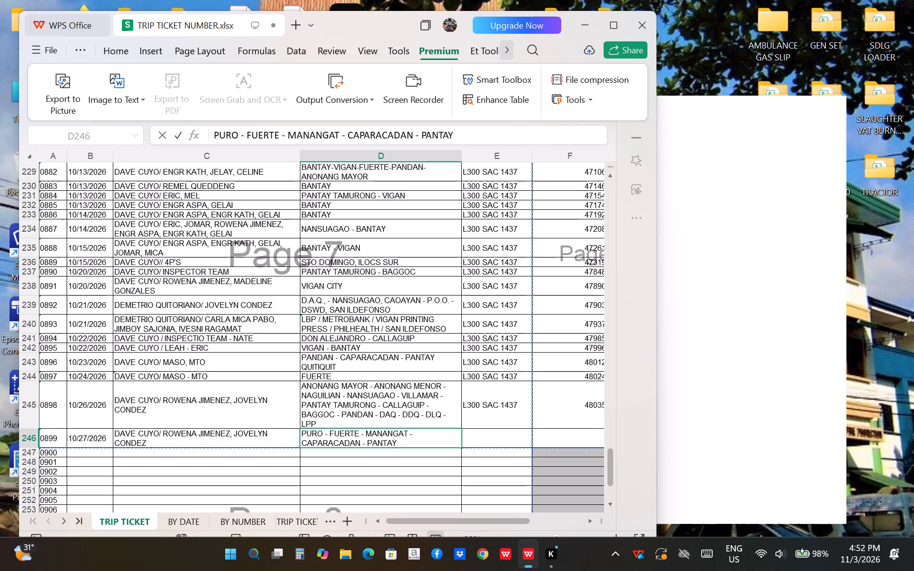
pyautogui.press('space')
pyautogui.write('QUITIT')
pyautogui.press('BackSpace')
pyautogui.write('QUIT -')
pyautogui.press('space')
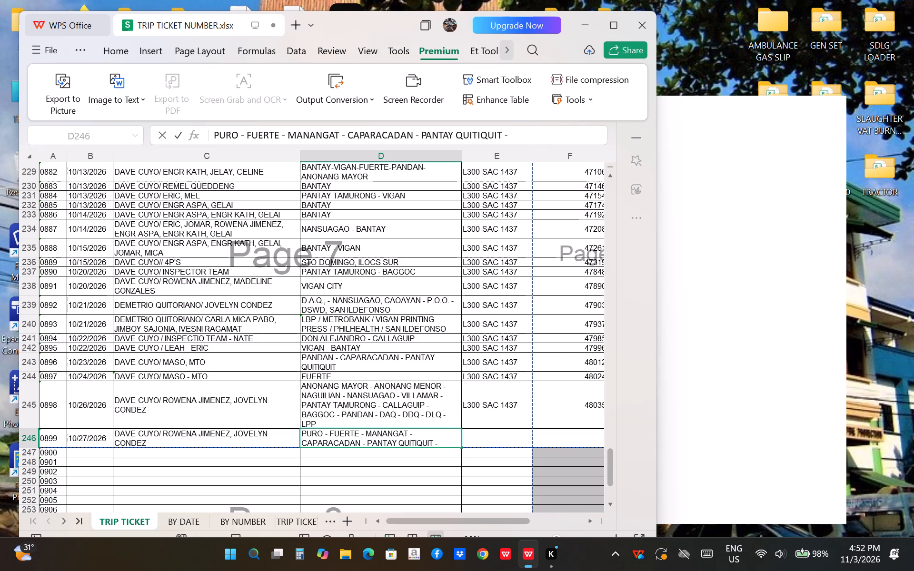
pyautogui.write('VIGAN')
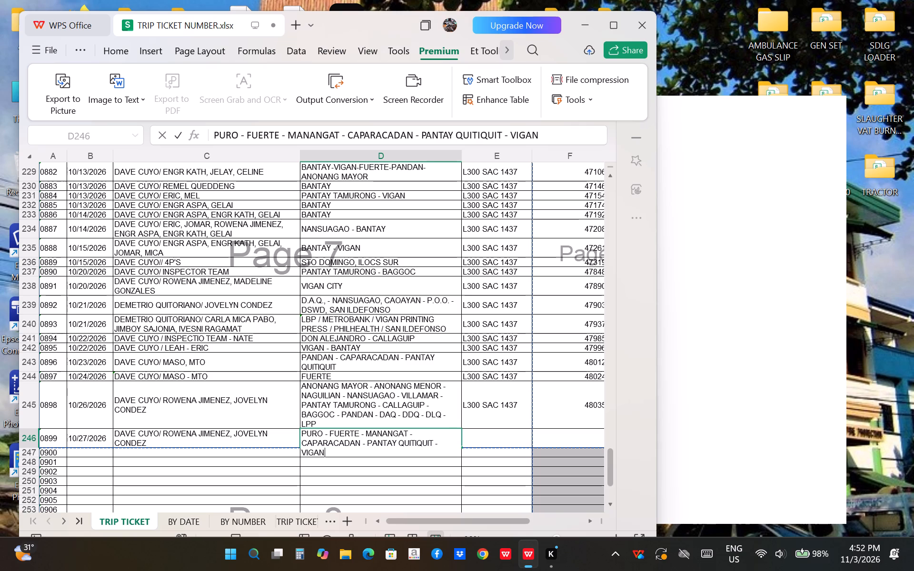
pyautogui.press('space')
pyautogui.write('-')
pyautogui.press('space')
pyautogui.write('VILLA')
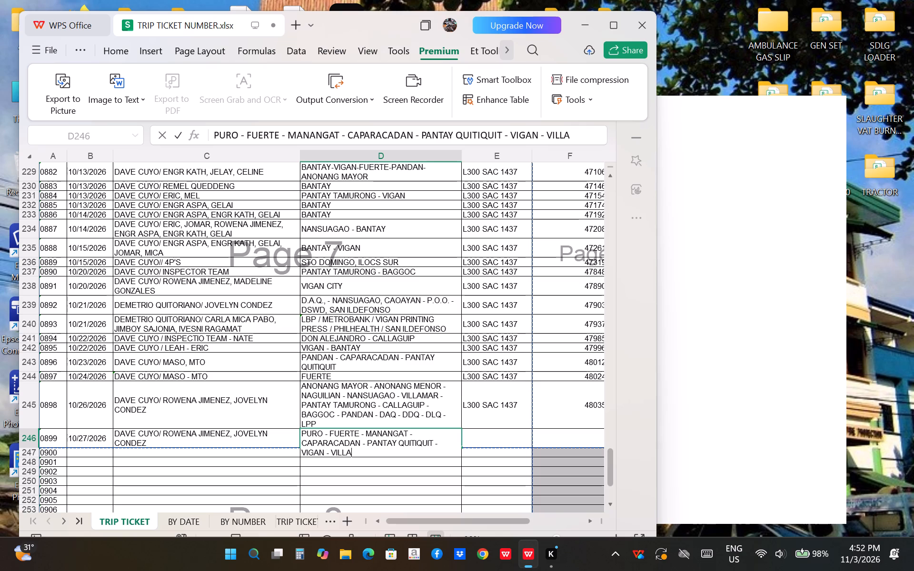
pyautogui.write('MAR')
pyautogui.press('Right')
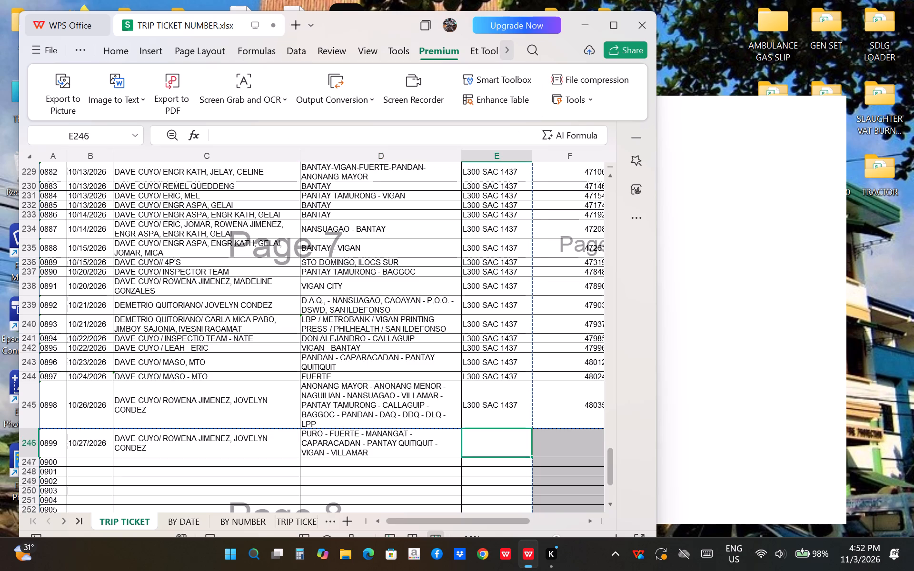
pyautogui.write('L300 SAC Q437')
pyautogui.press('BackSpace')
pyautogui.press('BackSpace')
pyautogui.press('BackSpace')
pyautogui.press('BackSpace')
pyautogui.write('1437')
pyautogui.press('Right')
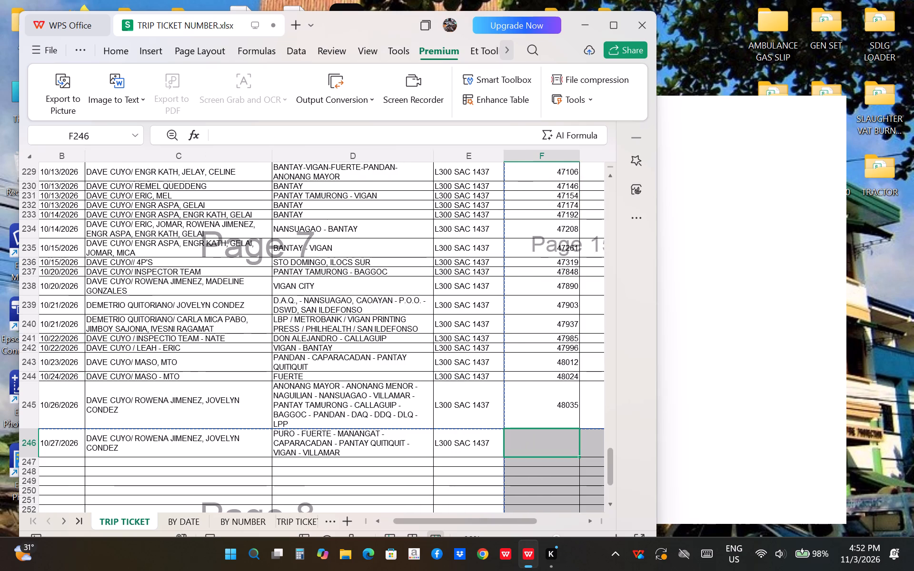
# For ticket 0899, enter 48087 in column F and 48178 in column G.
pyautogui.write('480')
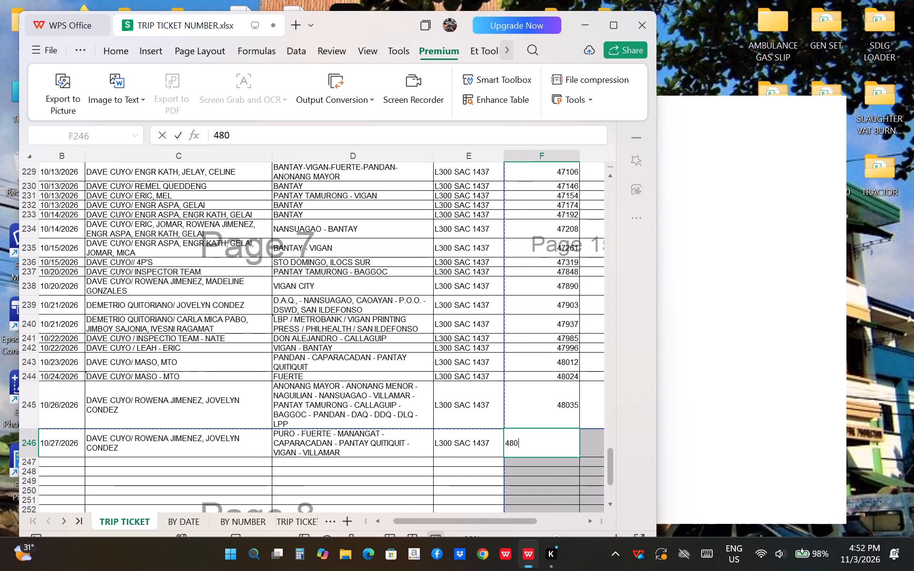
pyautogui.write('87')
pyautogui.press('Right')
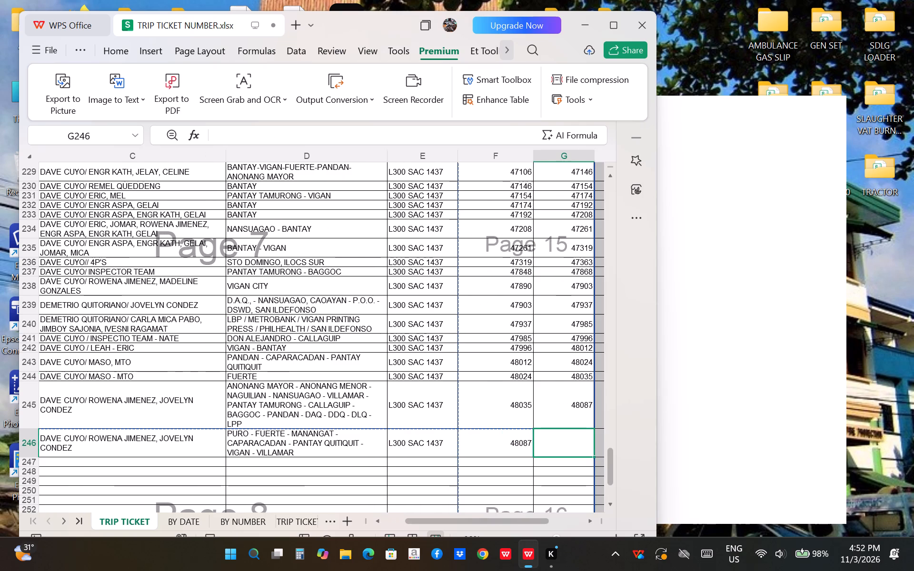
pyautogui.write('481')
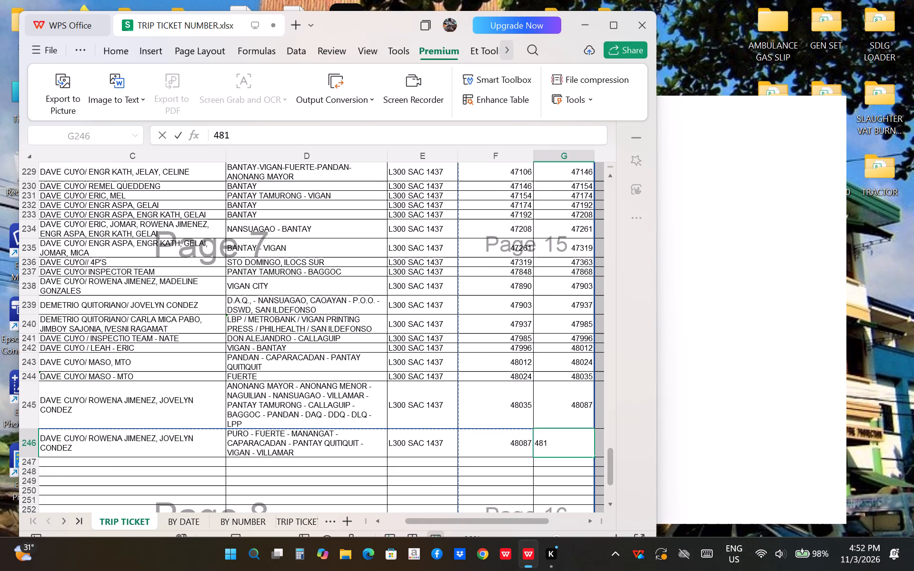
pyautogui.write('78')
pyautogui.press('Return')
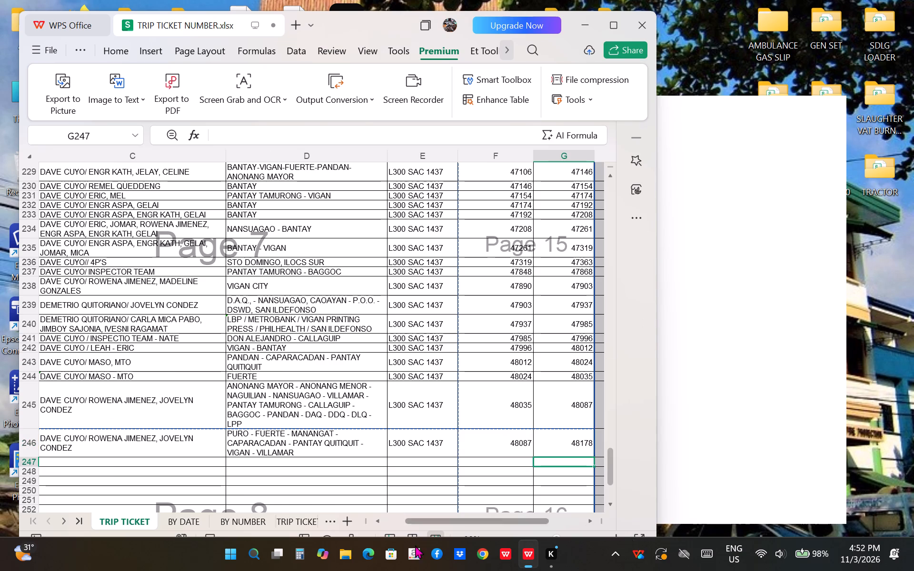
# Enter the date 10/28/2026 for ticket 0900.
pyautogui.moveTo(458, 521); pyautogui.dragTo(162, 524)
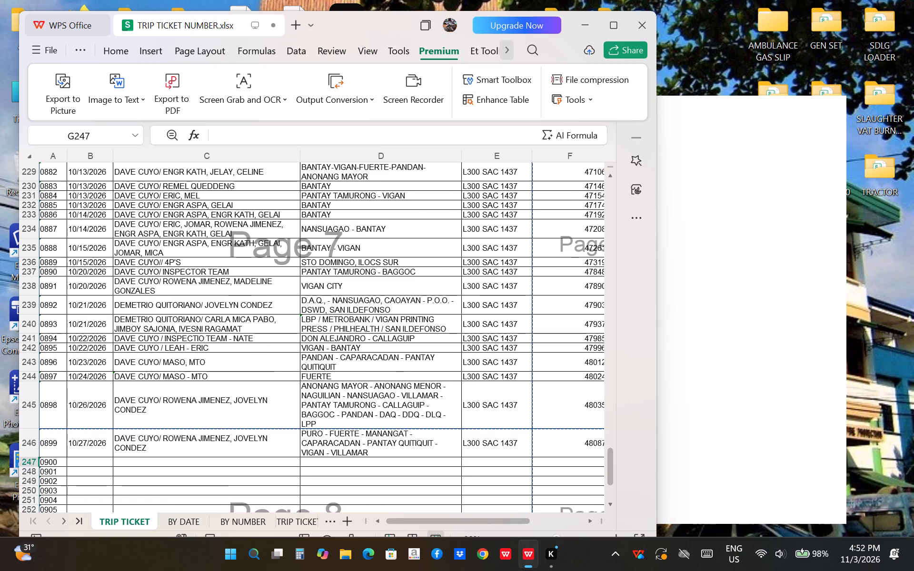
pyautogui.click(96, 464)
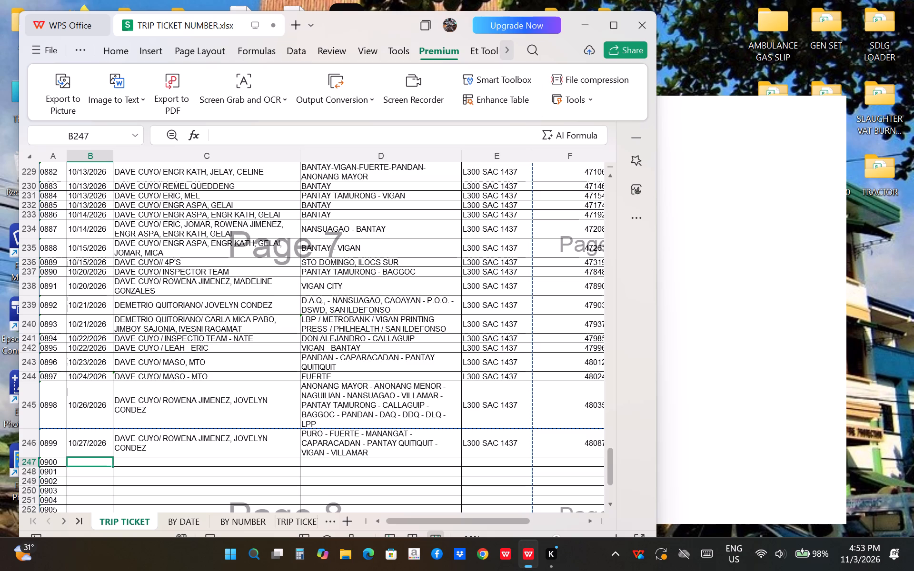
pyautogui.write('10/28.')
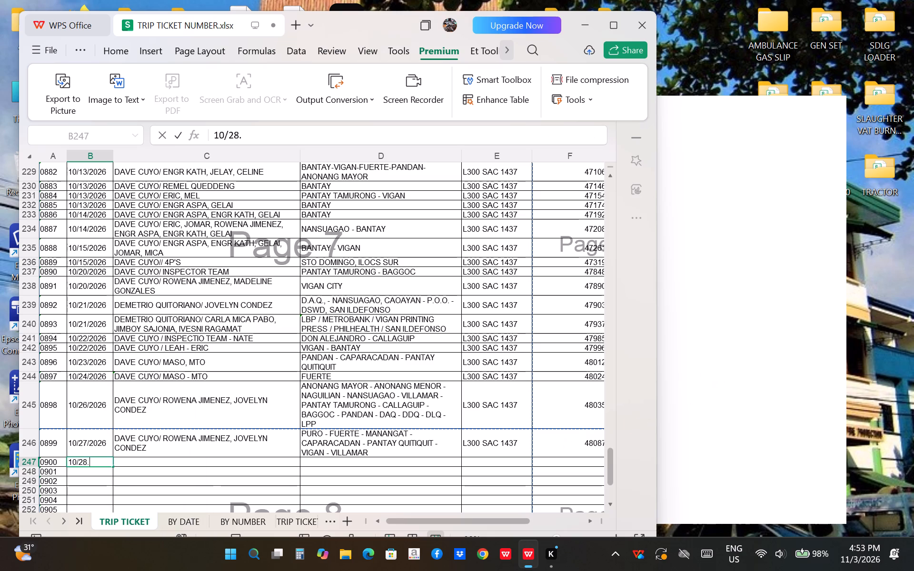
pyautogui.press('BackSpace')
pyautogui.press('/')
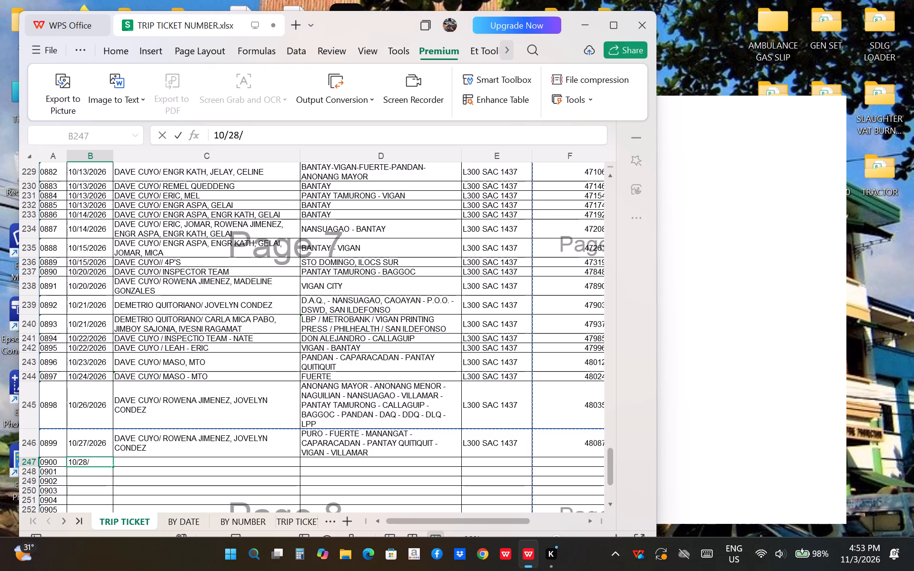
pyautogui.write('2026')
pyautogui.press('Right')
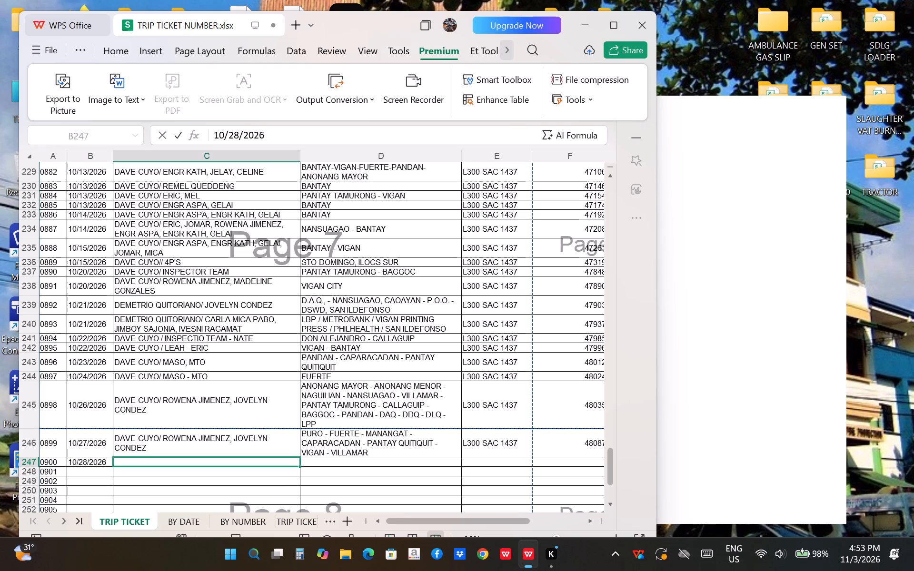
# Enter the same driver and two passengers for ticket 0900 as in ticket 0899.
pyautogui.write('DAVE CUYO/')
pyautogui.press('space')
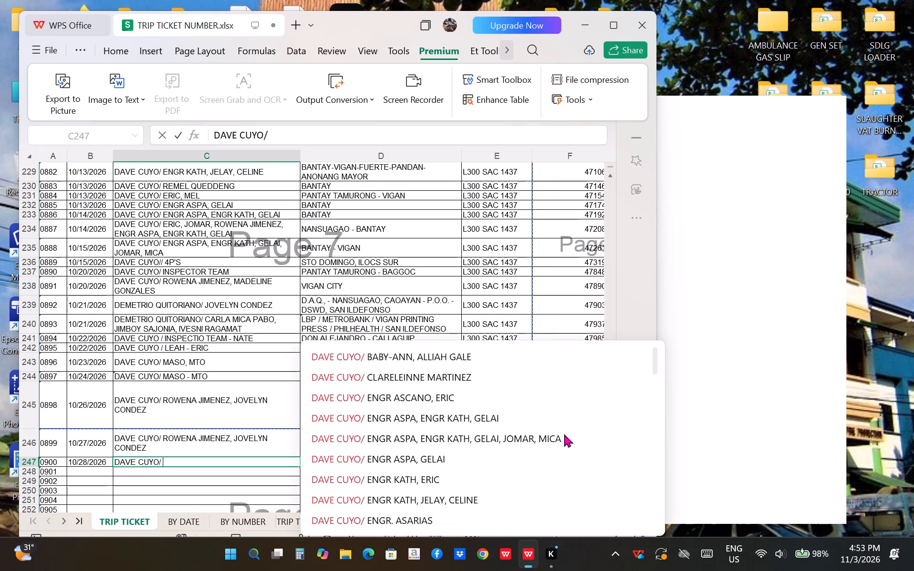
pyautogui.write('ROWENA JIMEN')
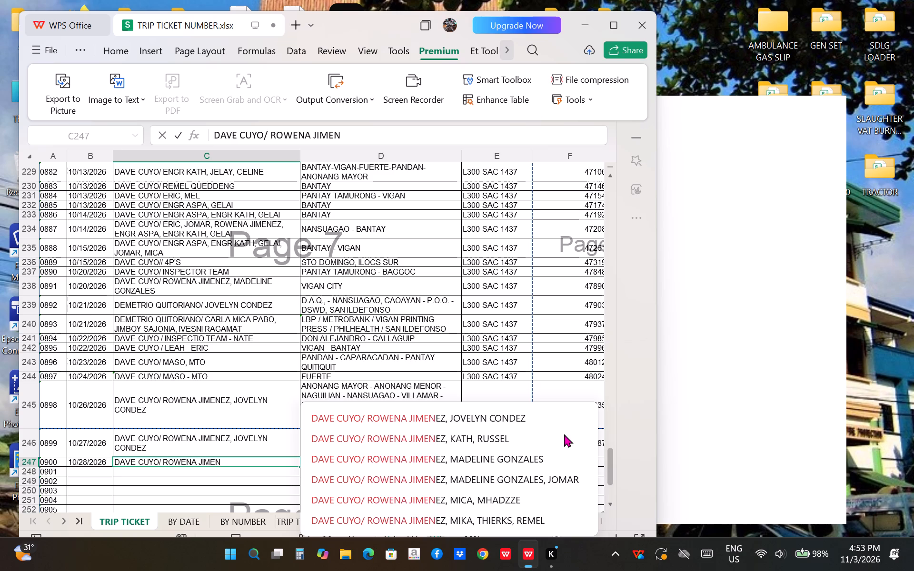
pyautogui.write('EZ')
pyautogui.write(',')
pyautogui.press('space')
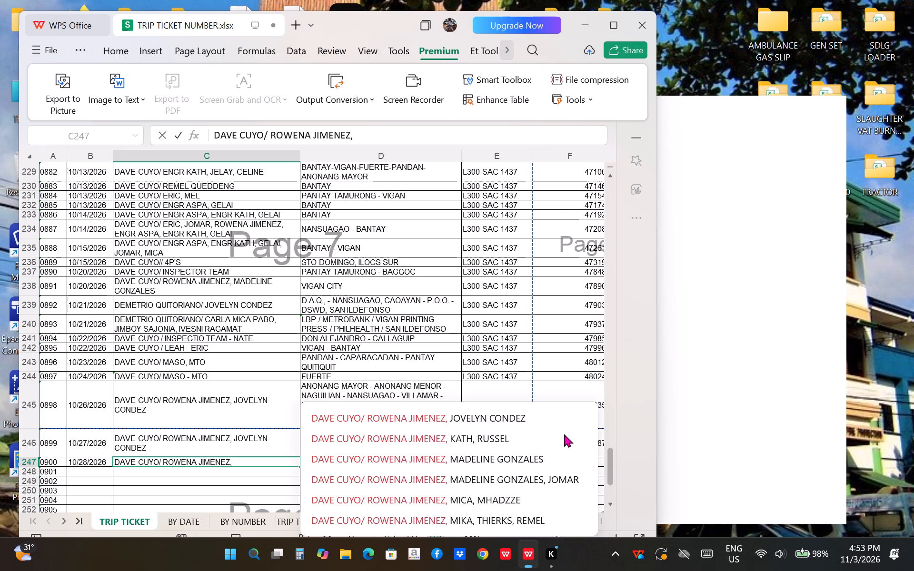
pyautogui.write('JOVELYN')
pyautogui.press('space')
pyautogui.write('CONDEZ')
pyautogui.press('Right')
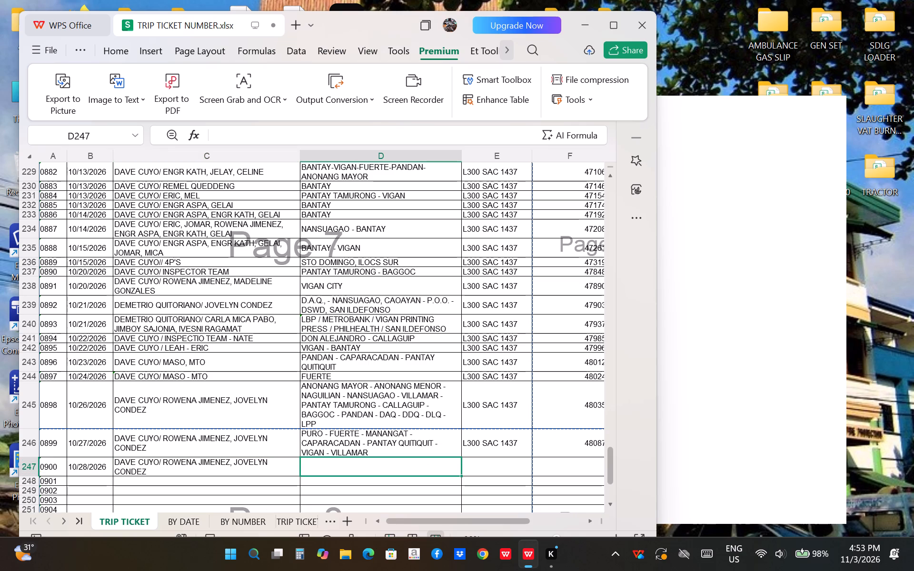
# Replace the names in column C of ticket 0900 with the new driver's name, followed by / MAAM CONNIE.
pyautogui.click(91, 467)
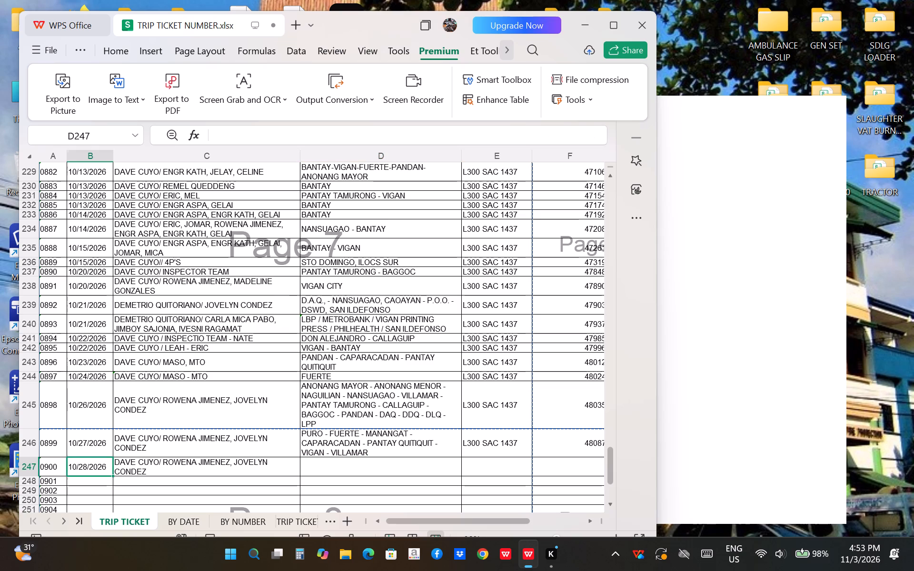
pyautogui.click(142, 467)
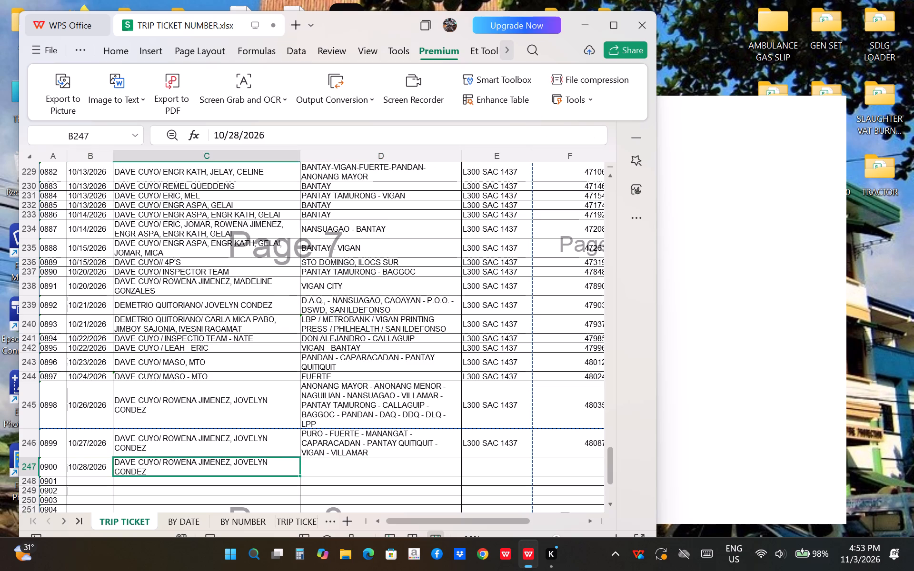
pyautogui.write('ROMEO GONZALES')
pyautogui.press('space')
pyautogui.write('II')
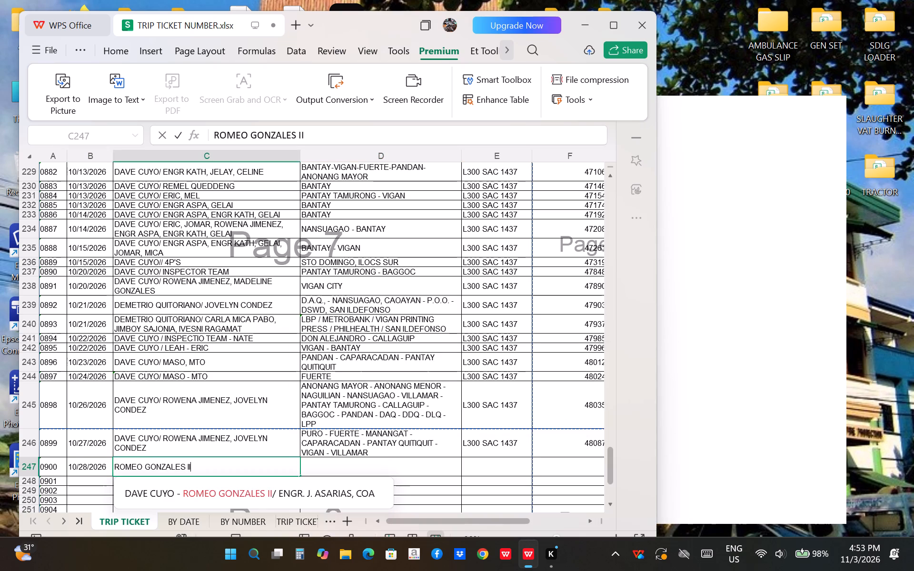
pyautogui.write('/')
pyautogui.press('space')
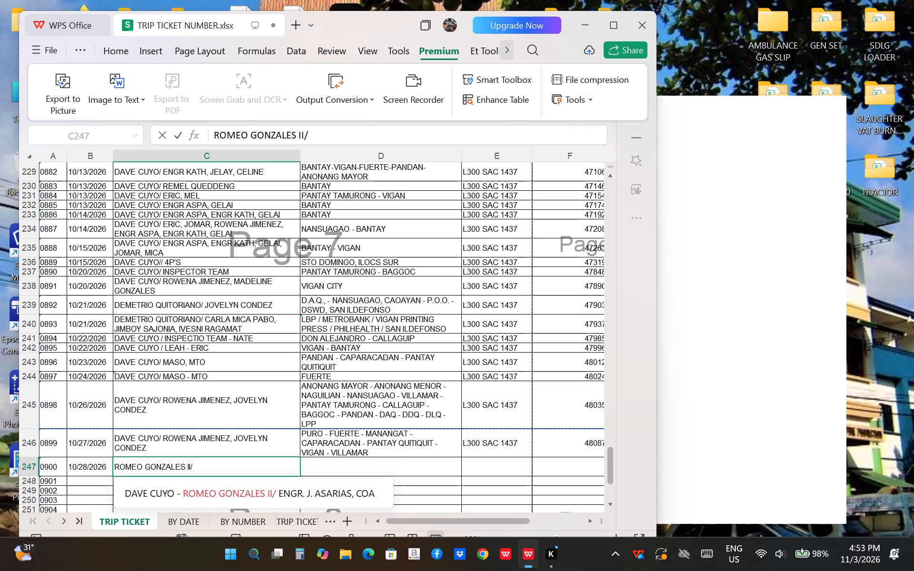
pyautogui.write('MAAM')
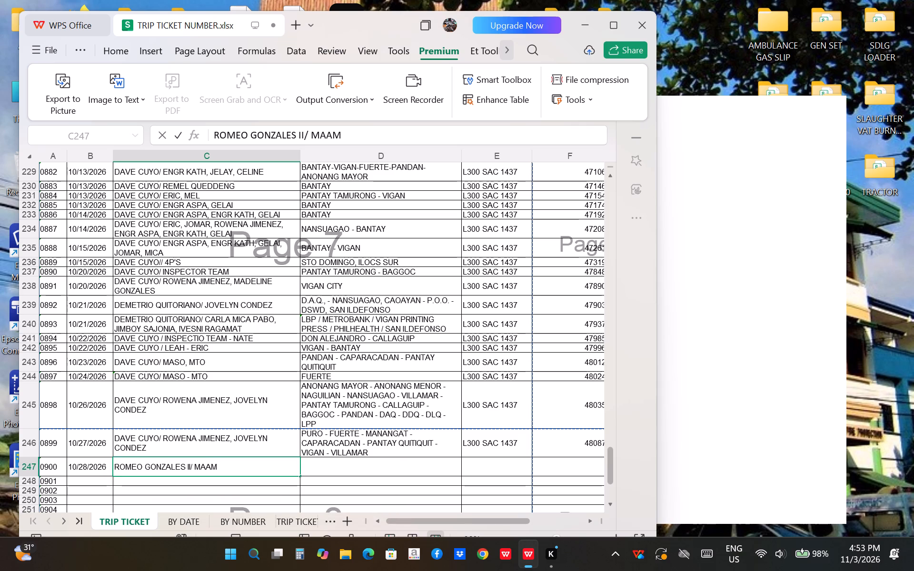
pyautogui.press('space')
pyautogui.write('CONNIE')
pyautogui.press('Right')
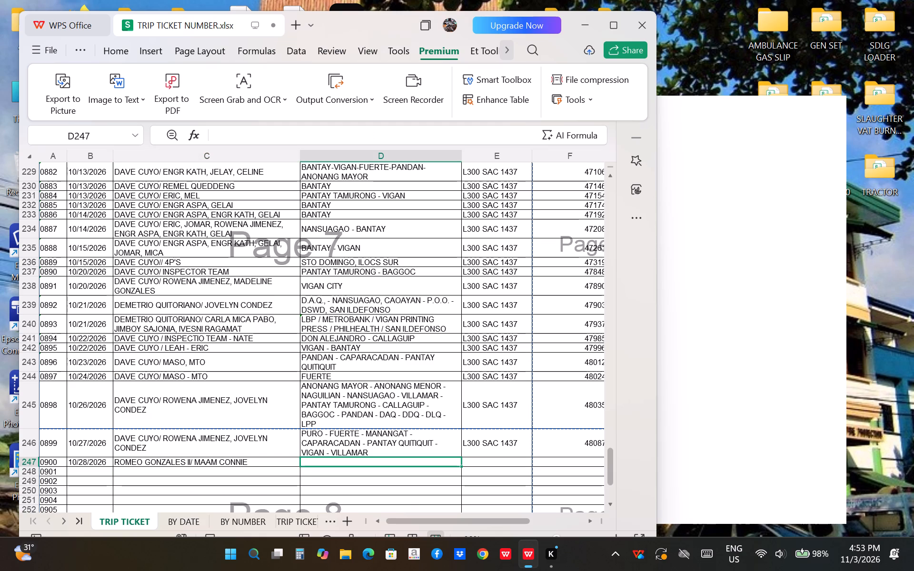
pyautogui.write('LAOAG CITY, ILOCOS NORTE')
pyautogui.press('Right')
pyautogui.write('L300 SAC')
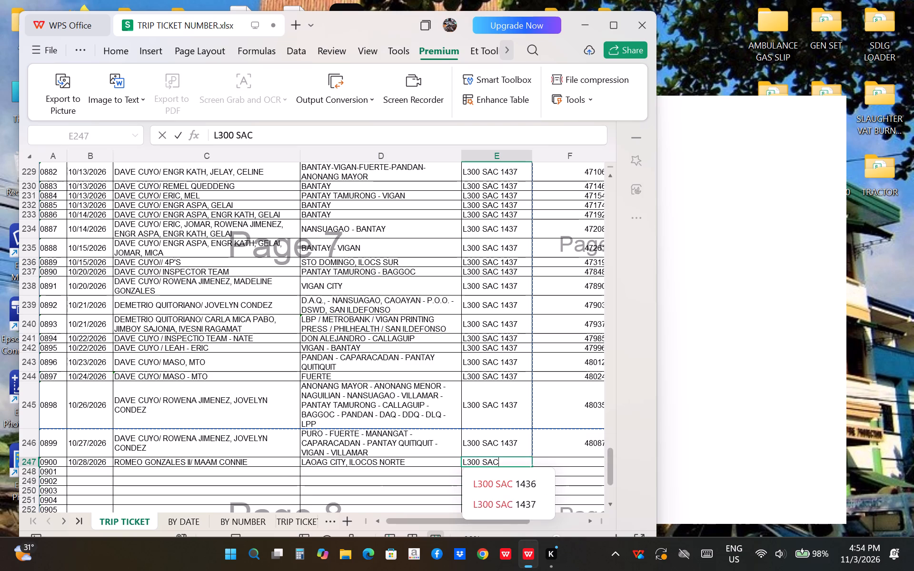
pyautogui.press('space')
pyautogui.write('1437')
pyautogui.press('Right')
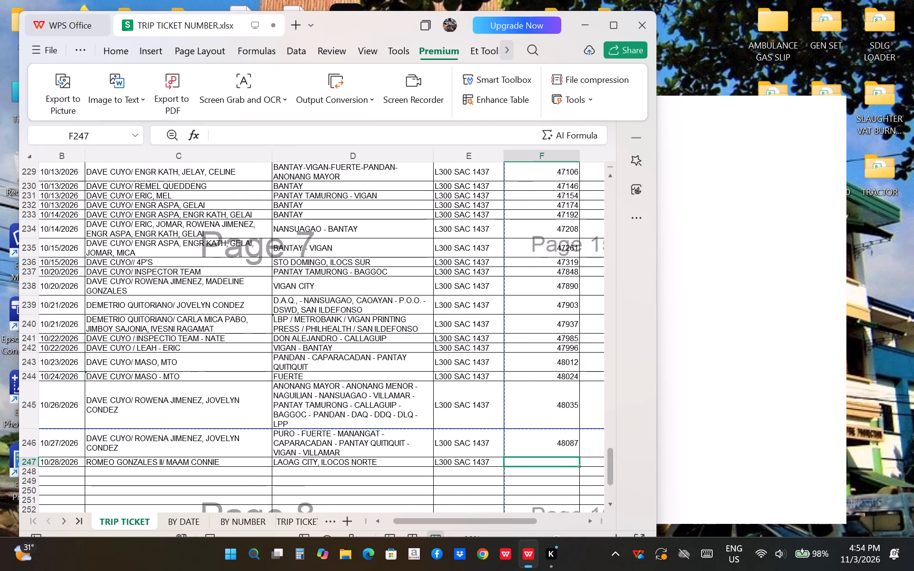
# For ticket 0900, enter 48178 in column F and 48391 in column G.
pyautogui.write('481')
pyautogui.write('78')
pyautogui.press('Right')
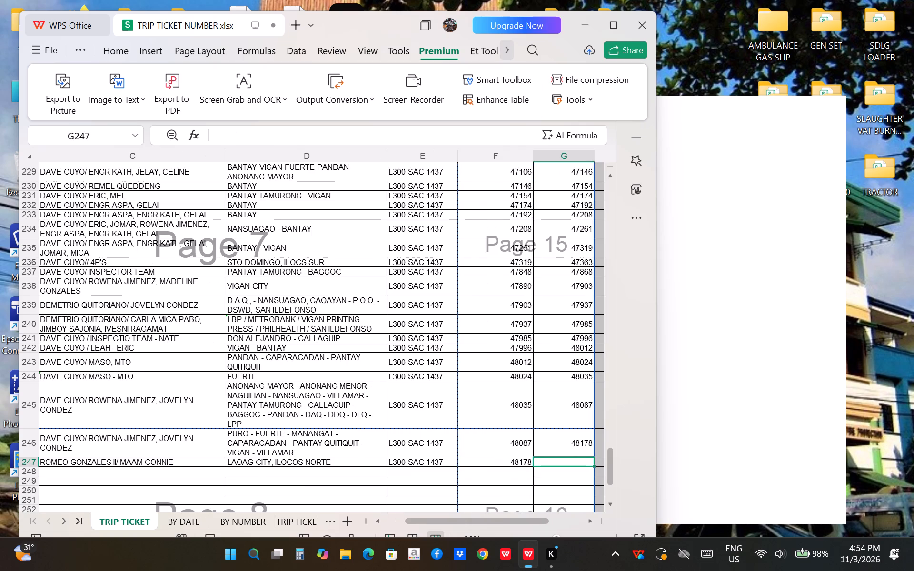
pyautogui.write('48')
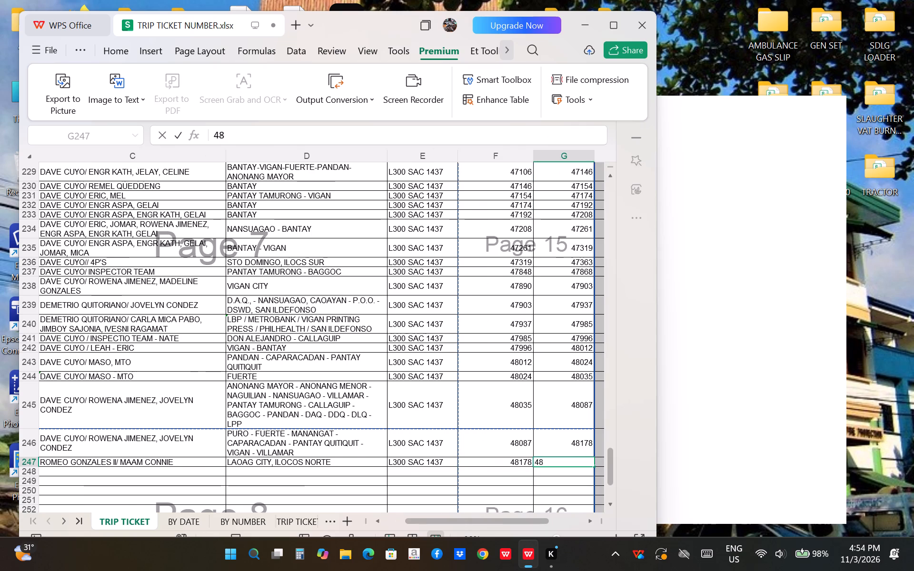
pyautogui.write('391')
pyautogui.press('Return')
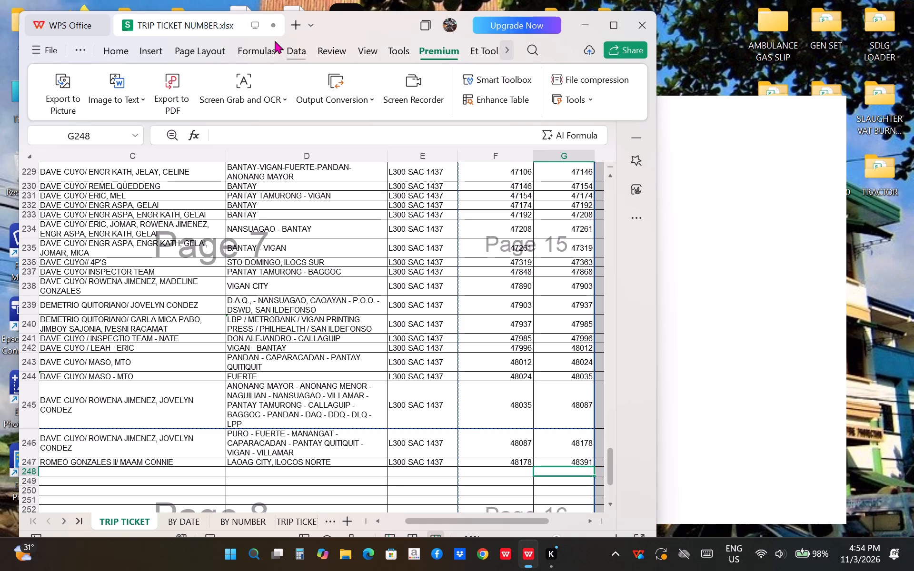
# Close the TRIP TICKET NUMBER.xlsx workbook.
pyautogui.click(275, 25)
pyautogui.click(309, 307)
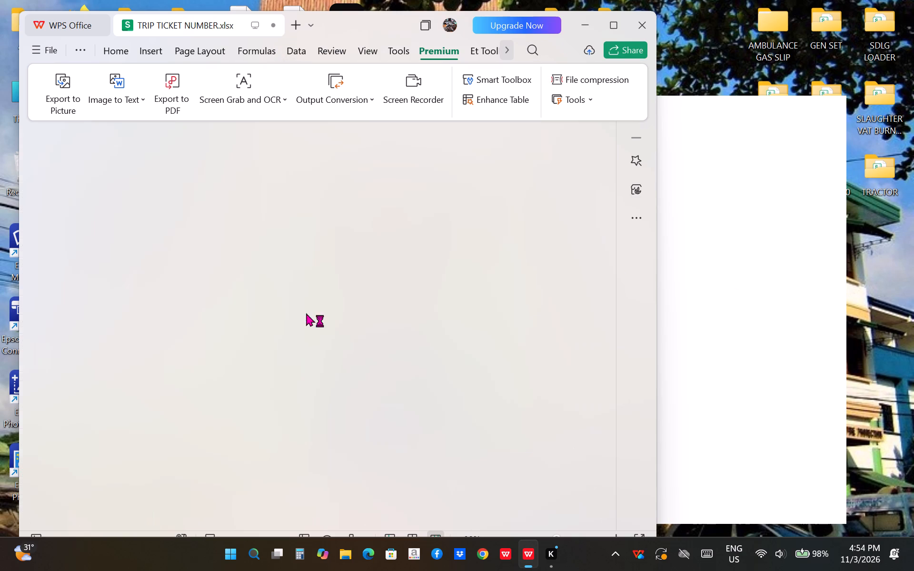